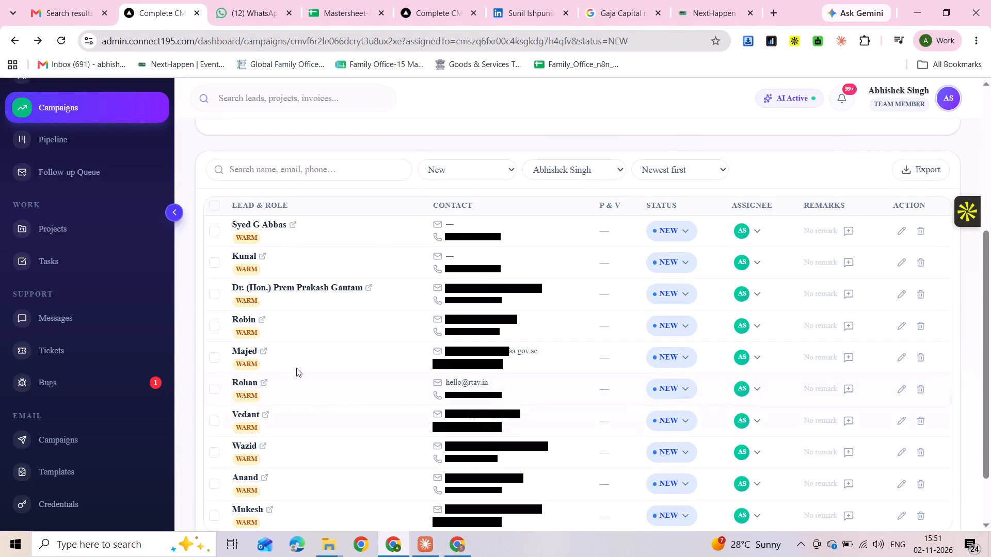
Review Robin's lead record, including contact information and custom fields, and return to the campaign's list of new leads.
{"action": "left_click", "coordinate": [234, 323]}
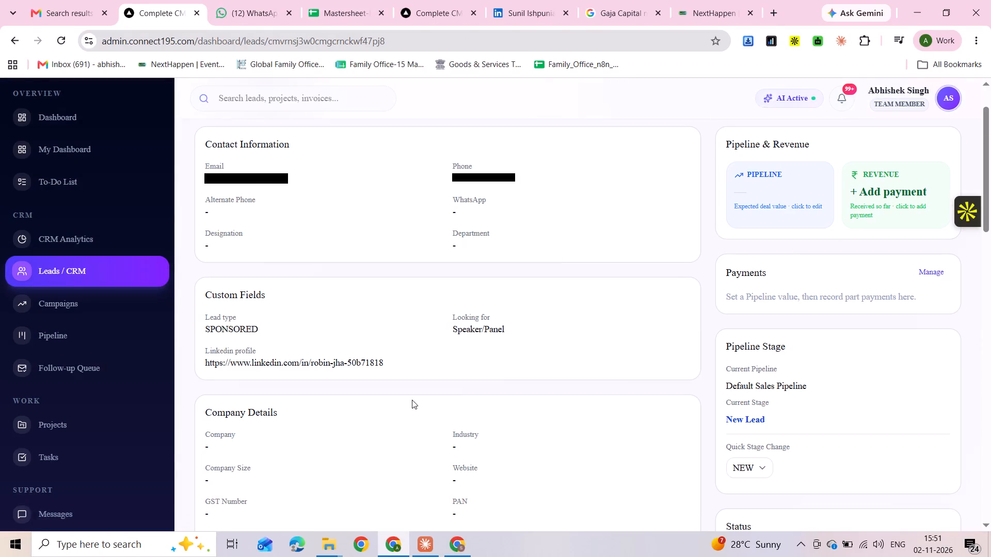
{"action": "scroll", "coordinate": [412, 400], "scroll_direction": "down", "scroll_amount": 2}
{"action": "scroll", "coordinate": [412, 400], "scroll_direction": "up", "scroll_amount": 2}
{"action": "left_click", "coordinate": [14, 48]}
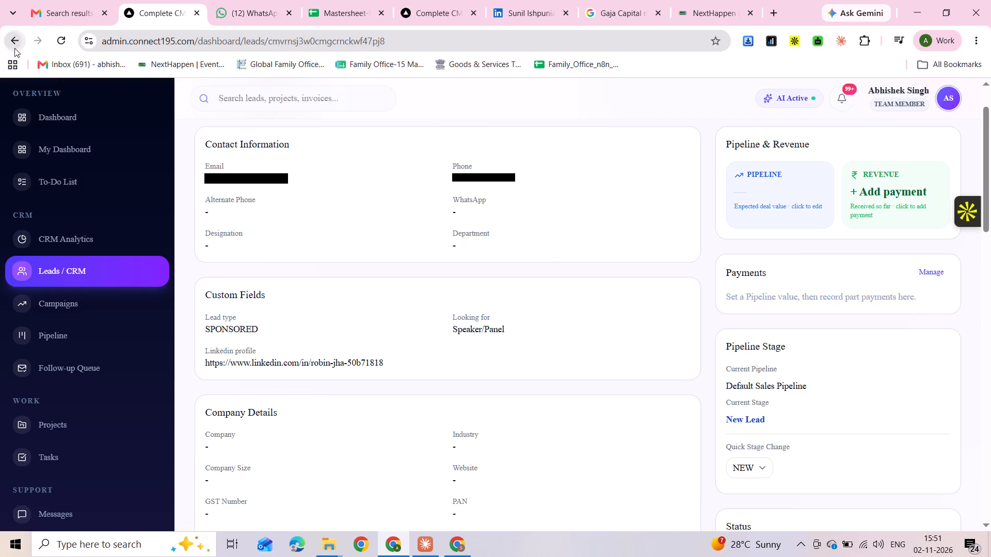
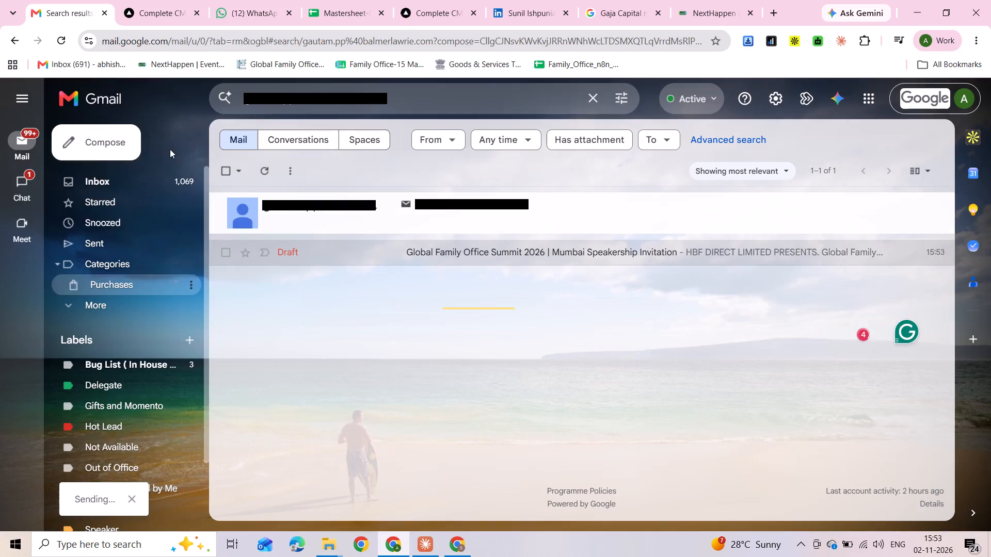
Switch back to the invited lead's record in the CRM.
{"action": "left_click", "coordinate": [161, 5]}
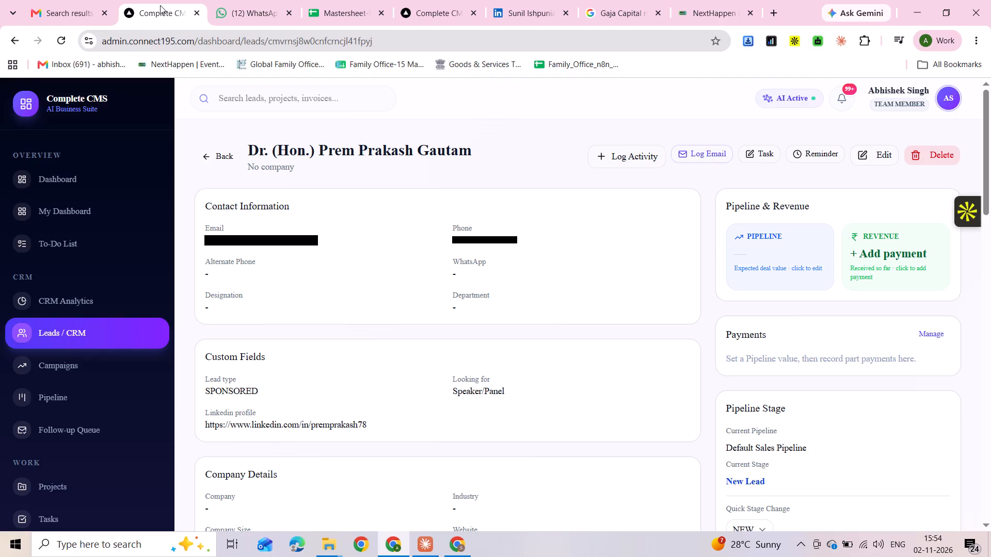
Change the open lead's quick stage to Proposal Sent and return to the campaign's list of new leads.
{"action": "scroll", "coordinate": [509, 0], "scroll_direction": "down", "scroll_amount": 1}
{"action": "scroll", "coordinate": [595, 43], "scroll_direction": "down", "scroll_amount": 1}
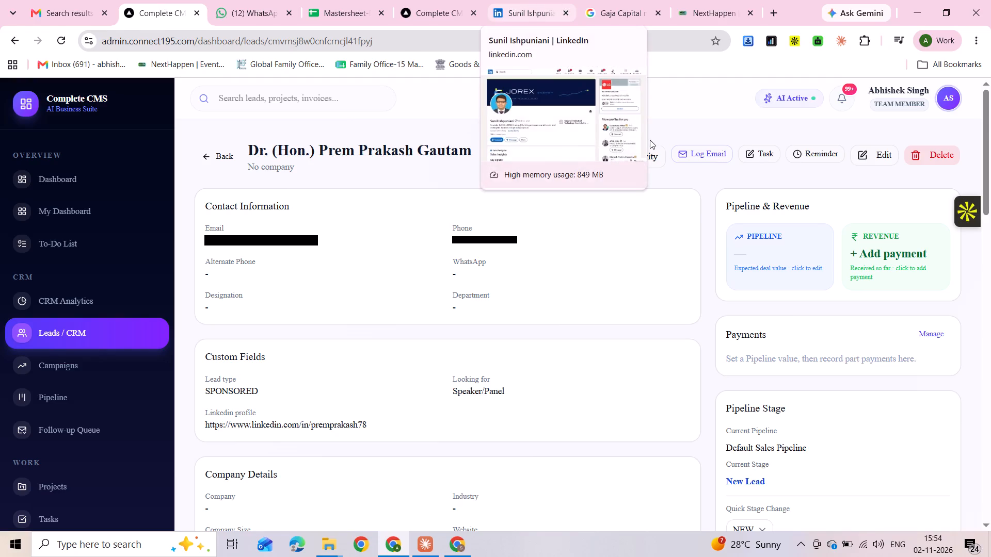
{"action": "scroll", "coordinate": [686, 356], "scroll_direction": "down", "scroll_amount": 2}
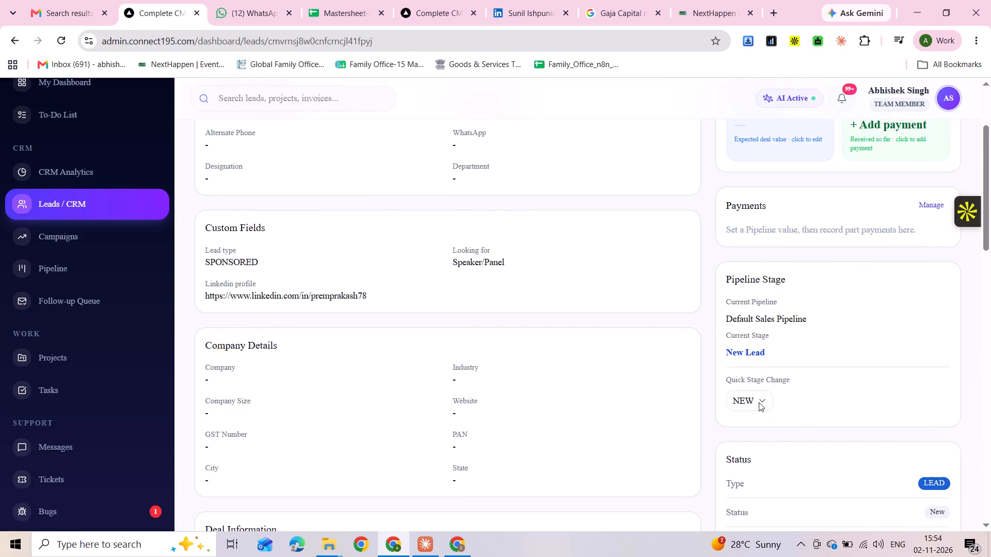
{"action": "left_click", "coordinate": [758, 401]}
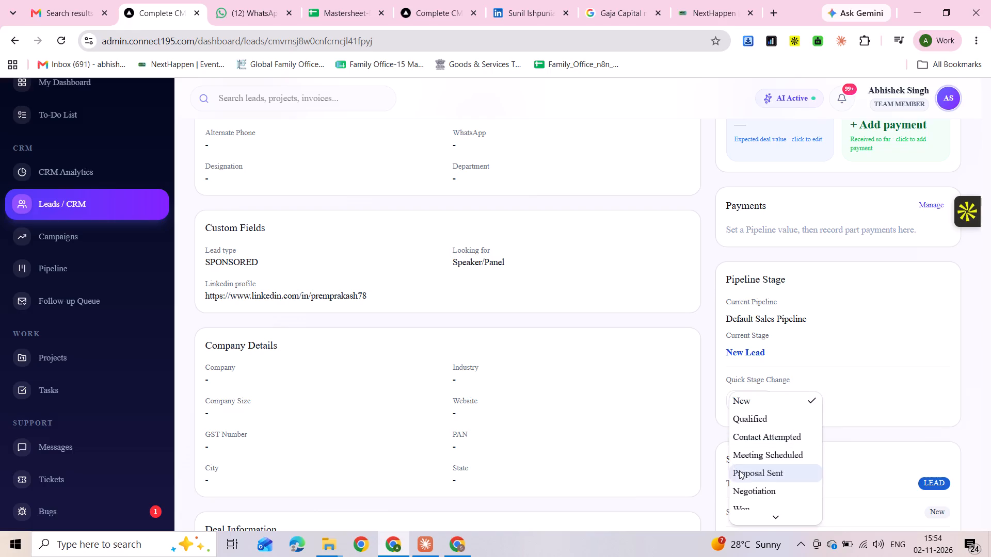
{"action": "left_click", "coordinate": [739, 470]}
{"action": "scroll", "coordinate": [429, 260], "scroll_direction": "up", "scroll_amount": 6}
{"action": "left_click", "coordinate": [220, 159]}
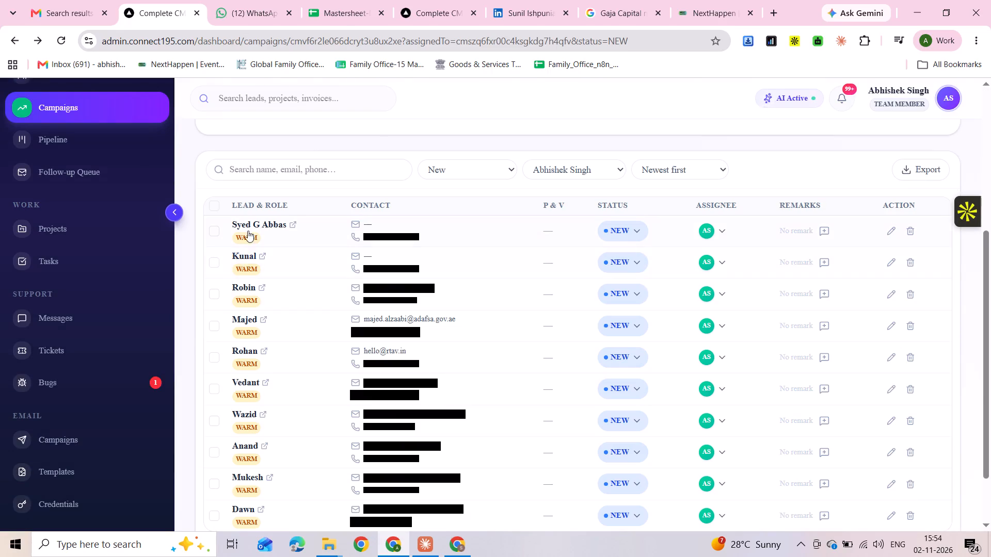
Open the lead record for Robin from the campaign's list of new leads.
{"action": "double_click", "coordinate": [242, 286]}
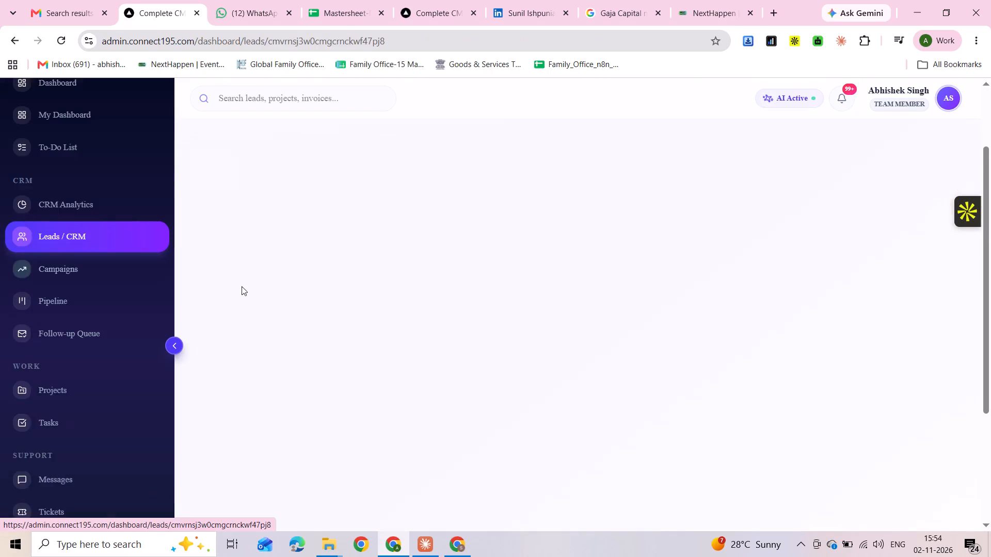
Copy the email address from the contact information of Robin's lead record.
{"action": "scroll", "coordinate": [367, 314], "scroll_direction": "down", "scroll_amount": 2}
{"action": "scroll", "coordinate": [367, 314], "scroll_direction": "up", "scroll_amount": 4}
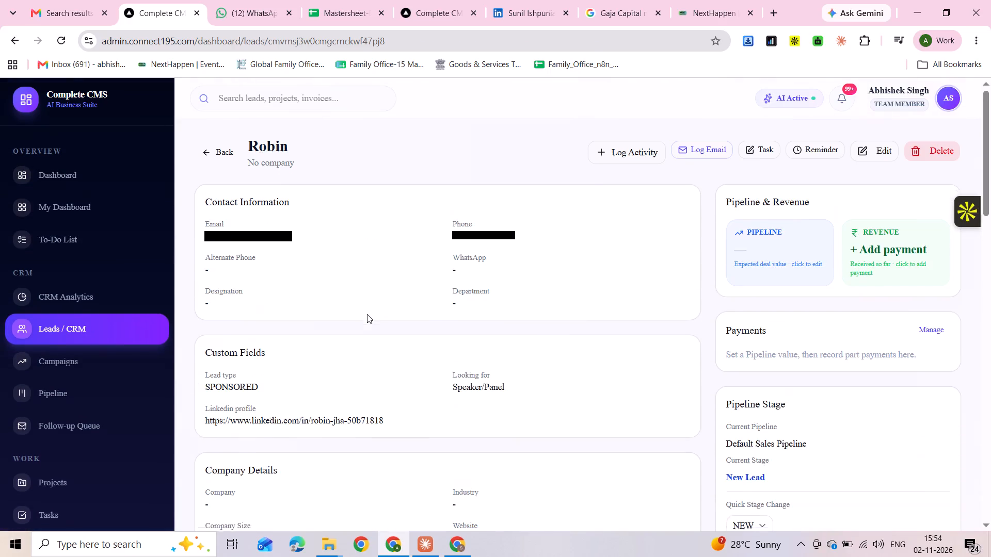
{"action": "left_click", "coordinate": [288, 237]}
{"action": "left_click_drag", "start_coordinate": [278, 236], "coordinate": [219, 230]}
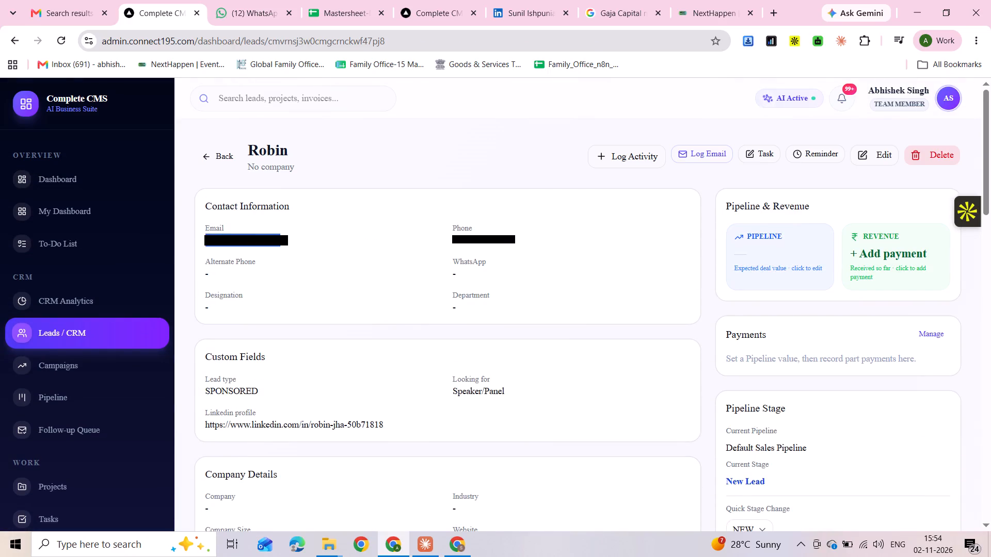
{"action": "left_click_drag", "start_coordinate": [219, 230], "coordinate": [215, 232]}
{"action": "left_click", "coordinate": [291, 263]}
{"action": "double_click", "coordinate": [292, 237]}
{"action": "left_click_drag", "start_coordinate": [248, 233], "coordinate": [229, 231]}
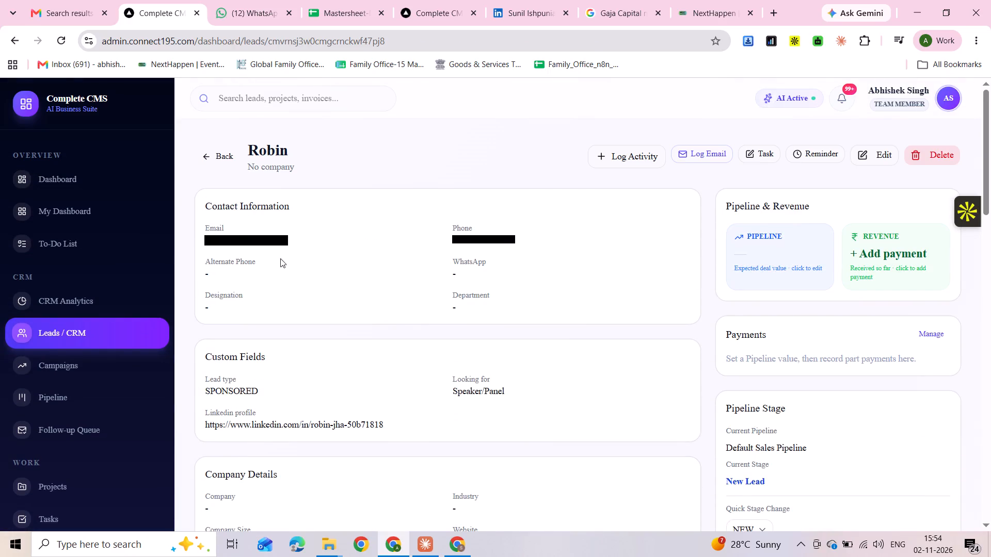
{"action": "left_click", "coordinate": [291, 258]}
{"action": "left_click_drag", "start_coordinate": [290, 241], "coordinate": [199, 241]}
{"action": "right_click", "coordinate": [238, 242]}
{"action": "right_click", "coordinate": [238, 242]}
{"action": "left_click", "coordinate": [256, 256]}
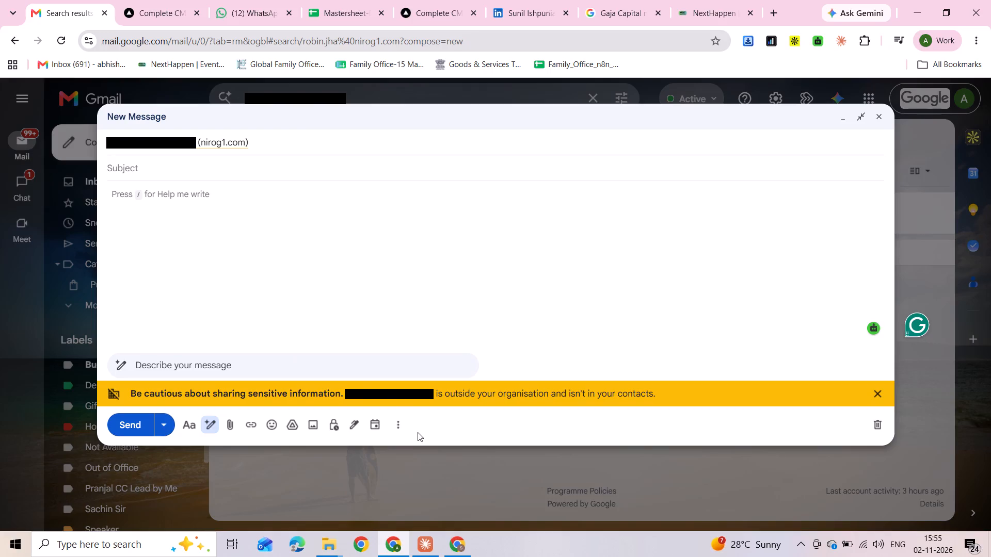
Open the additional options of the new Gmail message addressed to the nirog1.com lead.
{"action": "double_click", "coordinate": [392, 420]}
{"action": "left_click", "coordinate": [392, 420]}
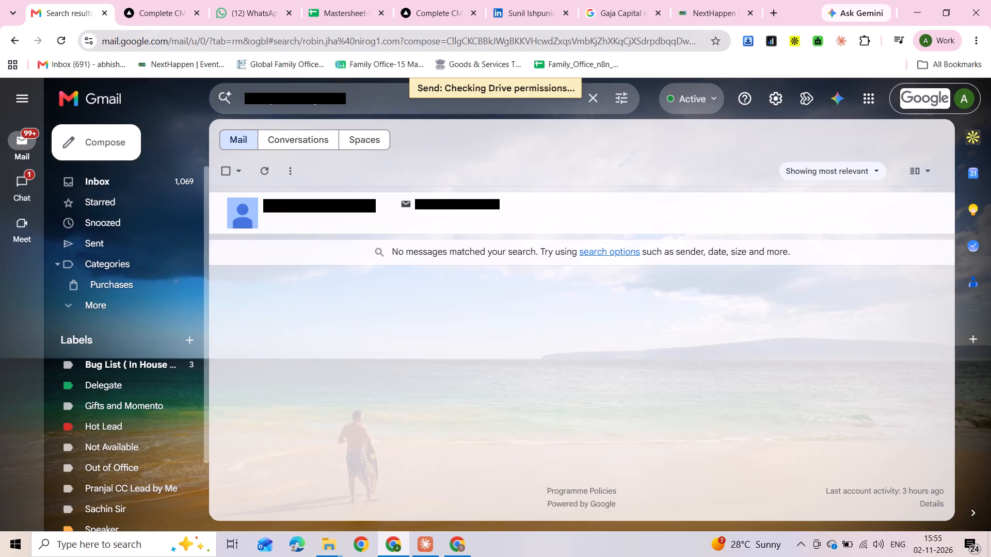
Update the quick stage on Robin's CRM lead record and return to the campaign's list of new leads.
{"action": "left_click", "coordinate": [155, 17]}
{"action": "scroll", "coordinate": [914, 461], "scroll_direction": "down", "scroll_amount": 2}
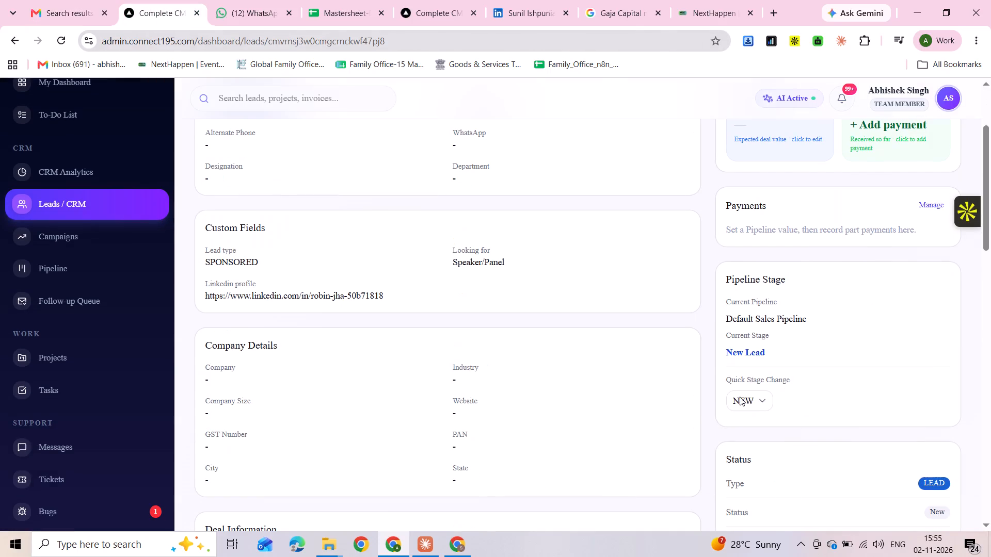
{"action": "left_click", "coordinate": [742, 394]}
{"action": "left_click", "coordinate": [753, 470]}
{"action": "scroll", "coordinate": [738, 468], "scroll_direction": "up", "scroll_amount": 3}
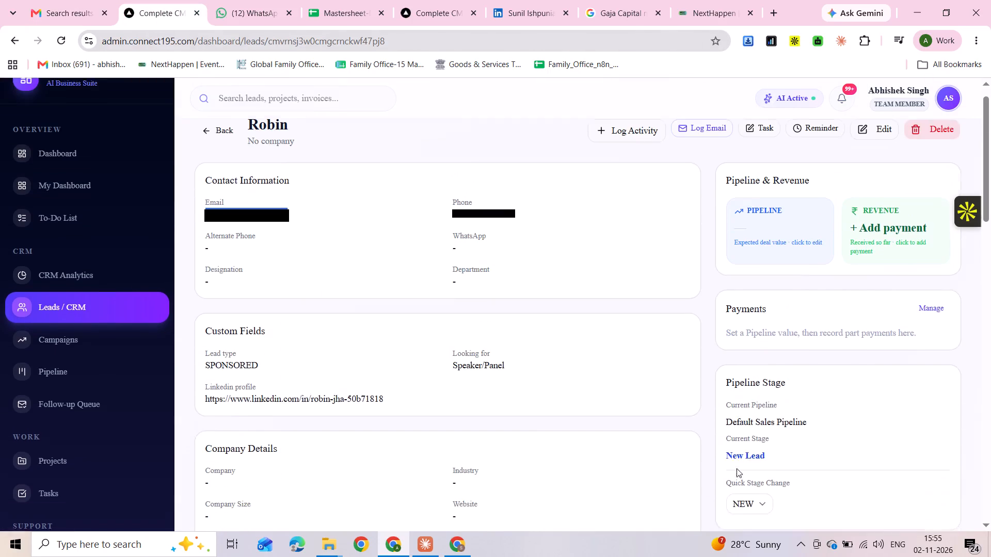
{"action": "left_click", "coordinate": [234, 158]}
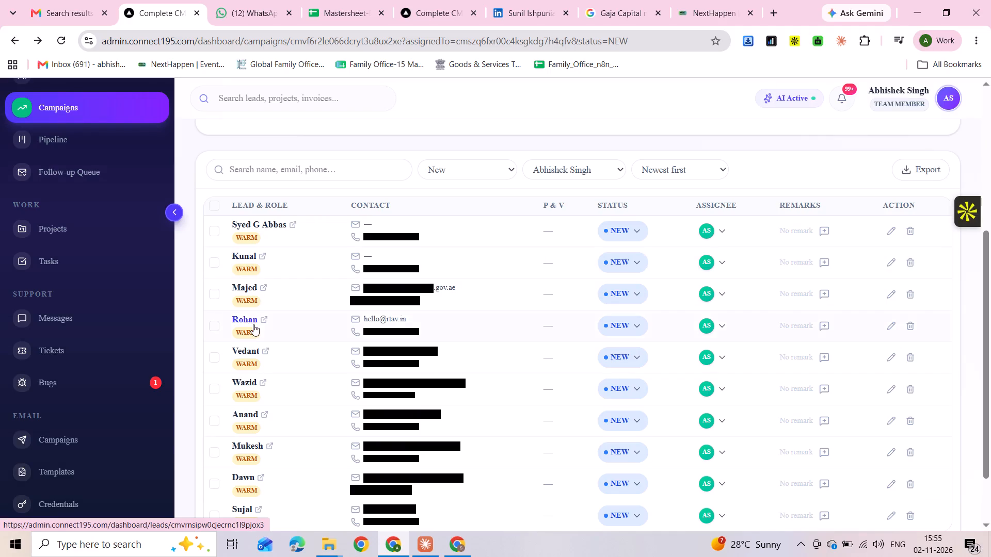
Open the lead record for Rohan and copy the full LinkedIn profile link from its custom fields.
{"action": "left_click", "coordinate": [239, 325]}
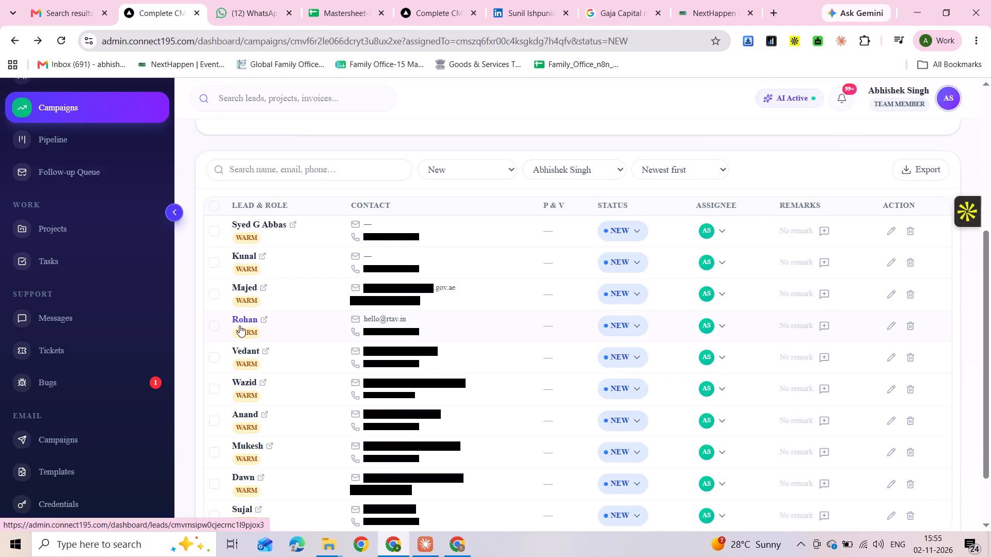
{"action": "left_click", "coordinate": [241, 323]}
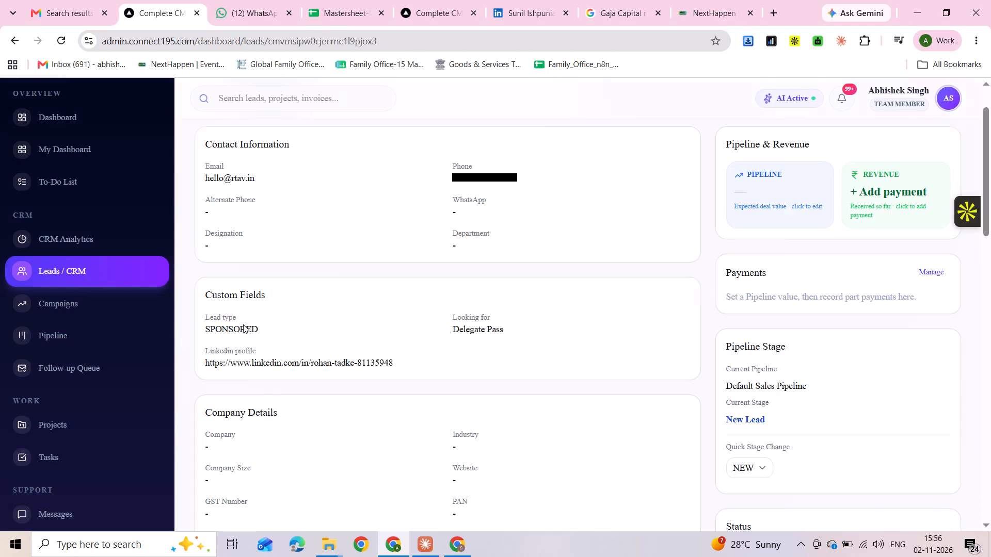
{"action": "scroll", "coordinate": [249, 330], "scroll_direction": "down", "scroll_amount": 1}
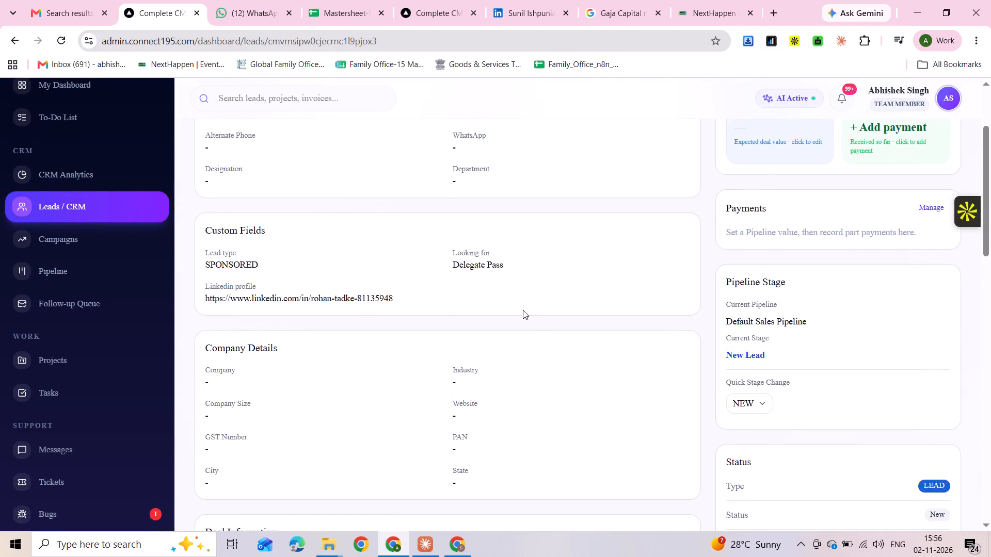
{"action": "left_click_drag", "start_coordinate": [402, 298], "coordinate": [260, 297]}
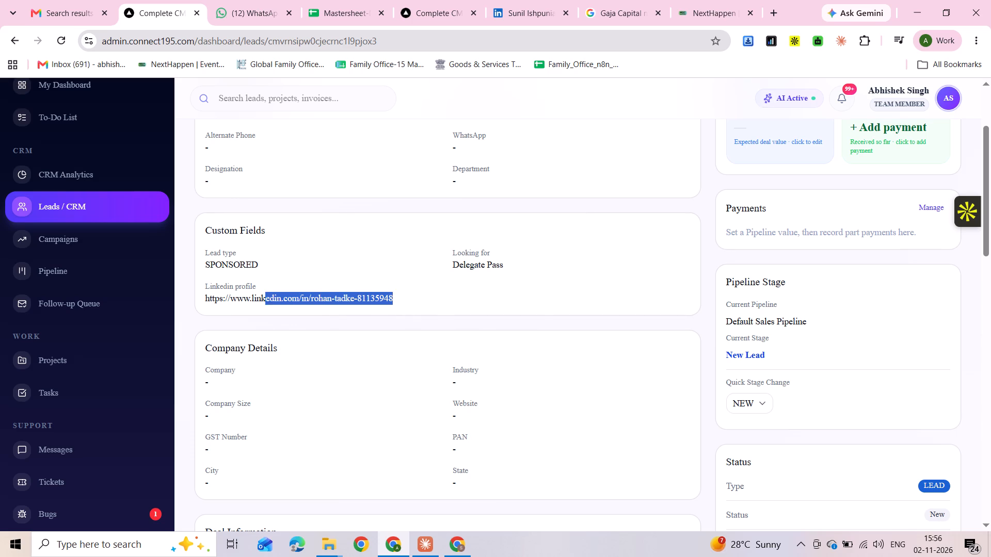
{"action": "left_click_drag", "start_coordinate": [260, 297], "coordinate": [205, 308]}
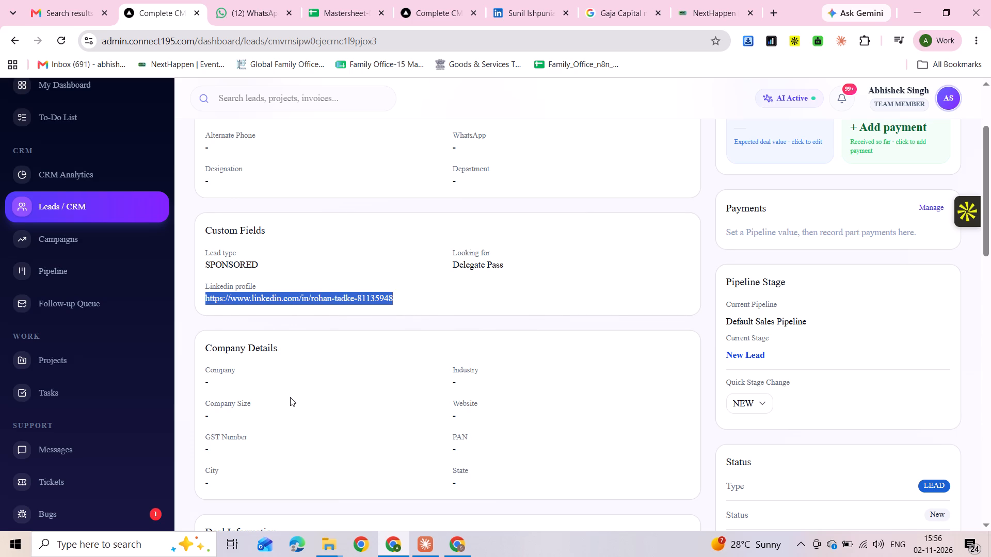
{"action": "key", "text": "ctrl+c"}
Close the Gaja Capital search and NextHappen pages and open a blank browser tab for the copied LinkedIn link.
{"action": "left_click", "coordinate": [606, 14]}
{"action": "left_click", "coordinate": [508, 40]}
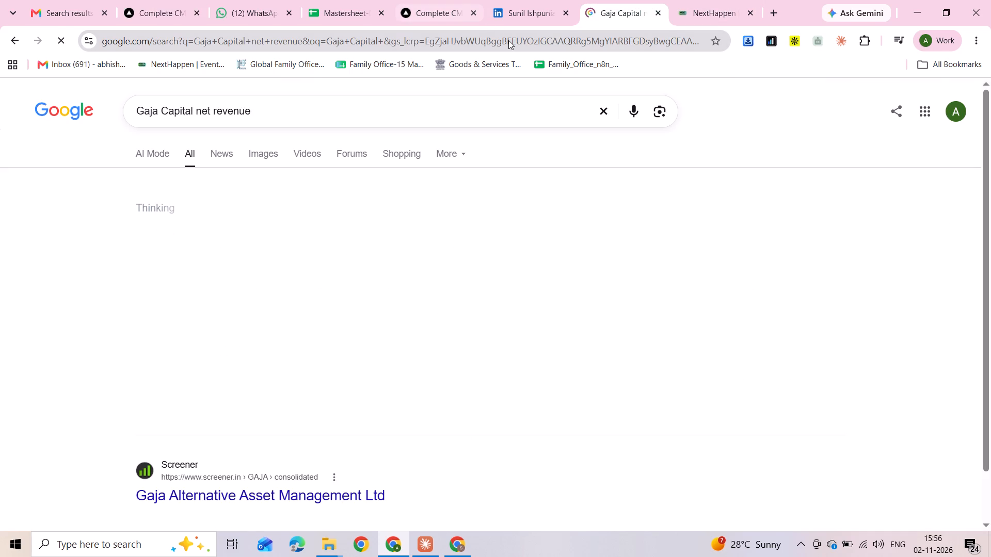
{"action": "double_click", "coordinate": [513, 44]}
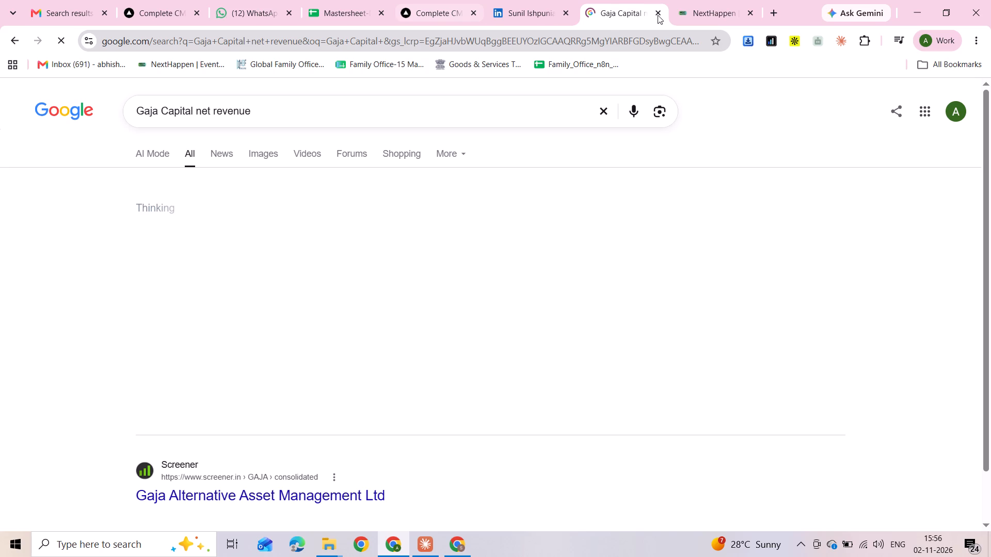
{"action": "left_click", "coordinate": [658, 15]}
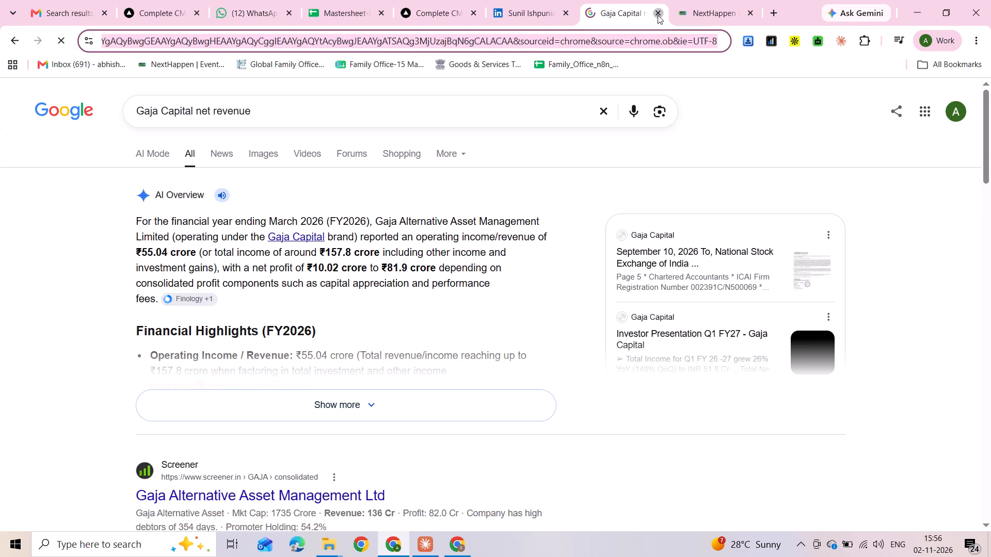
{"action": "left_click", "coordinate": [658, 15]}
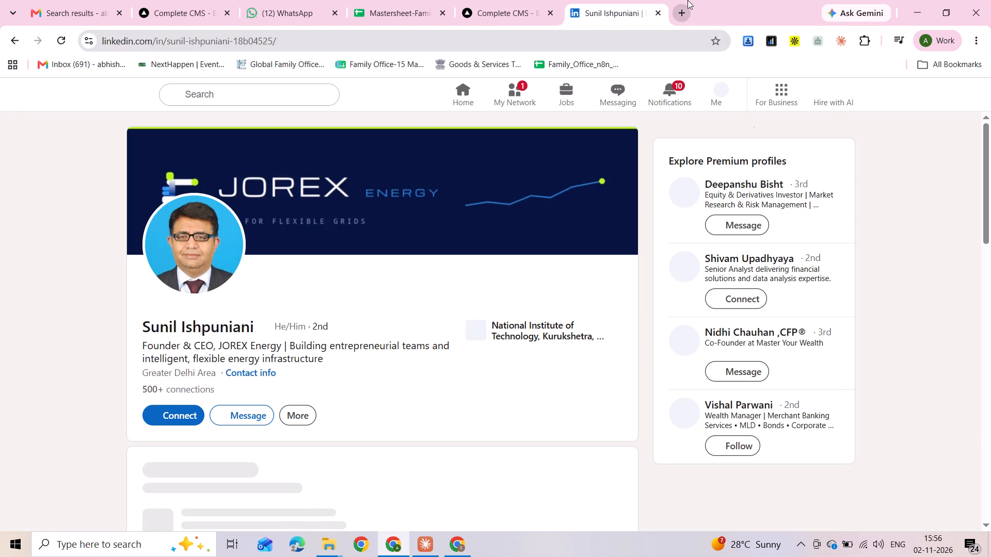
{"action": "left_click", "coordinate": [679, 12]}
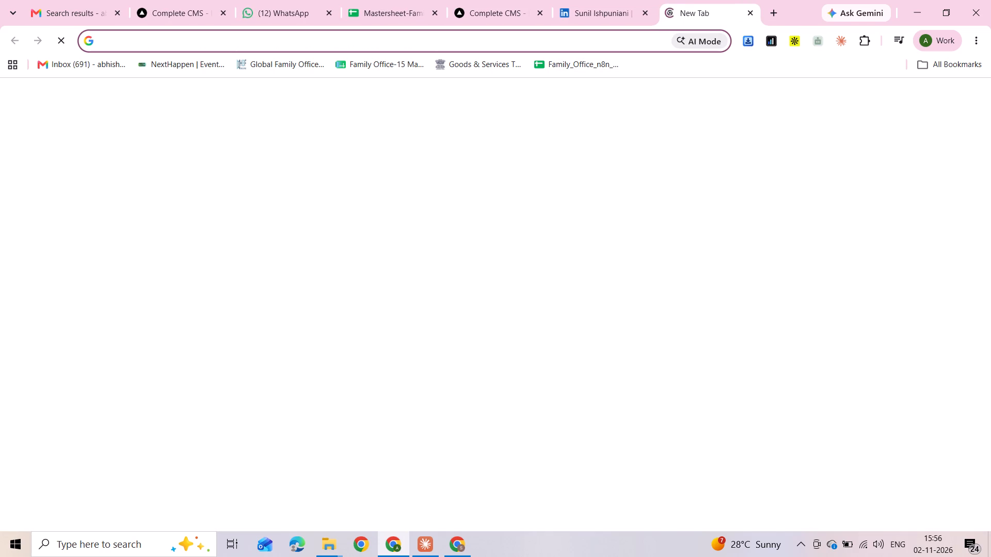
Load the copied LinkedIn profile link for the lead Rohan in the blank browser tab.
{"action": "left_click", "coordinate": [486, 43]}
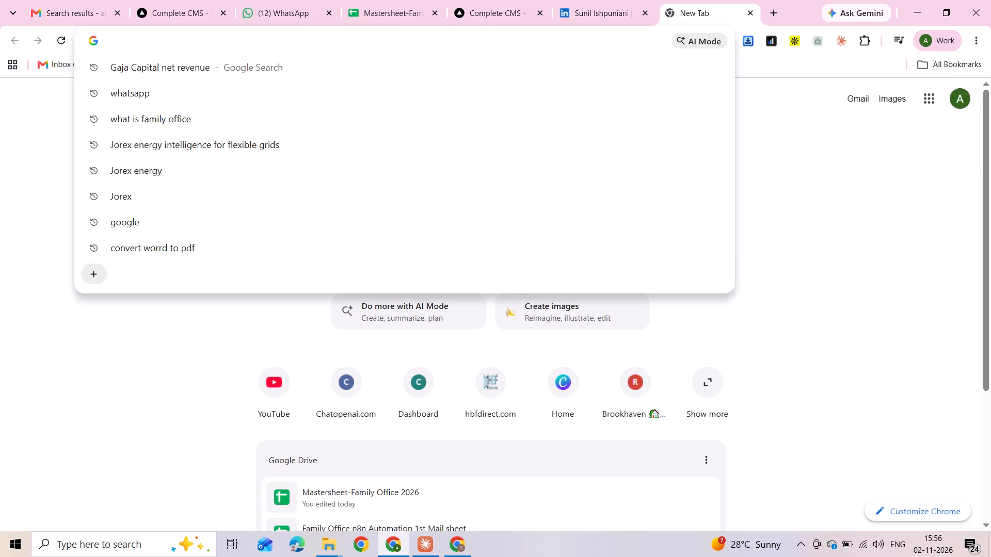
{"action": "key", "text": "ctrl+v"}
{"action": "key", "text": "Return"}
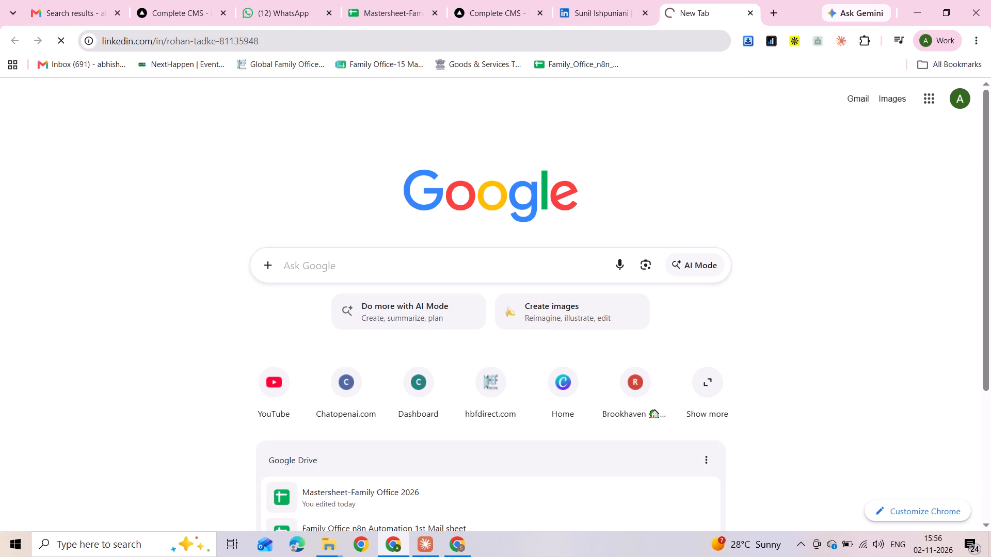
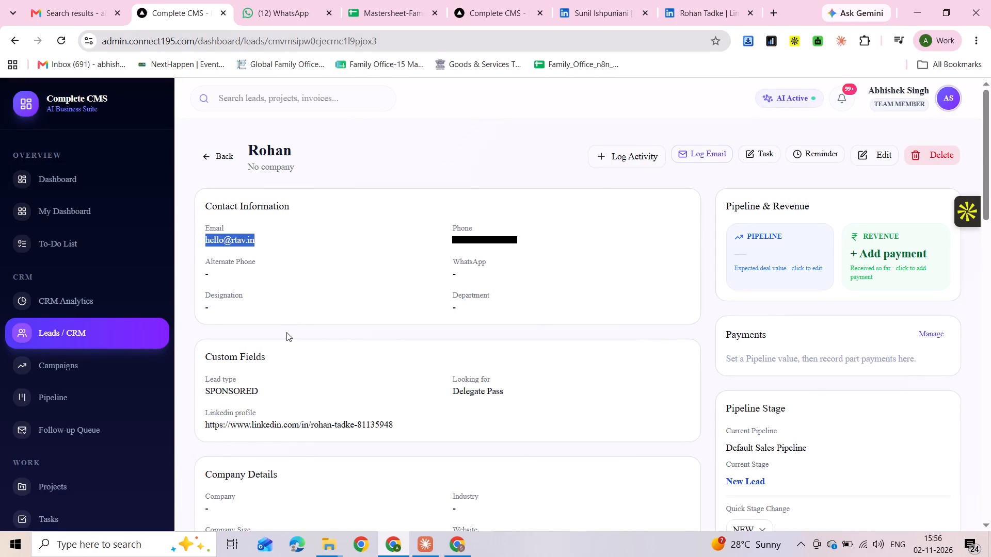
Copy the email address from Rohan's lead record and search Gmail for it in place of the previous search.
{"action": "key", "text": "ctrl+c"}
{"action": "left_click", "coordinate": [55, 0]}
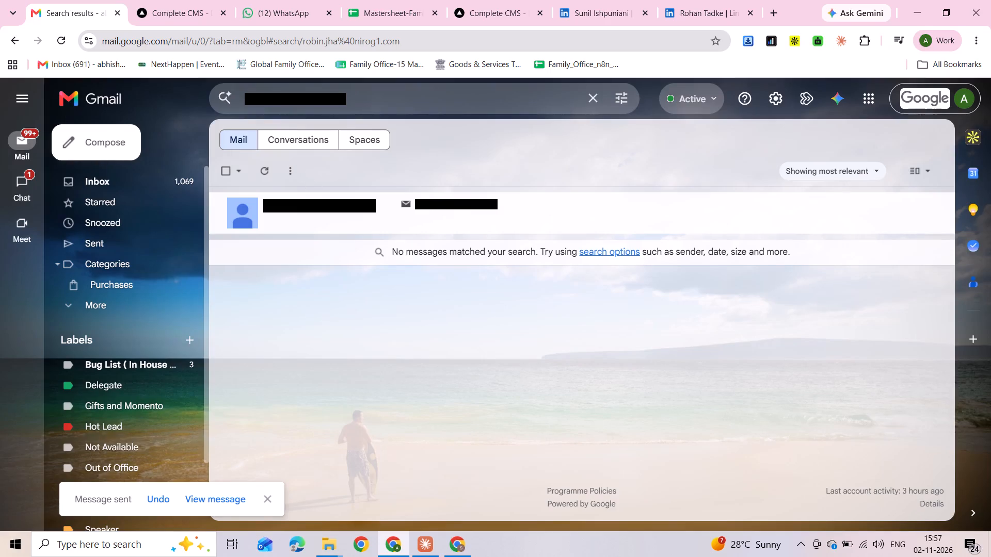
{"action": "left_click", "coordinate": [133, 11]}
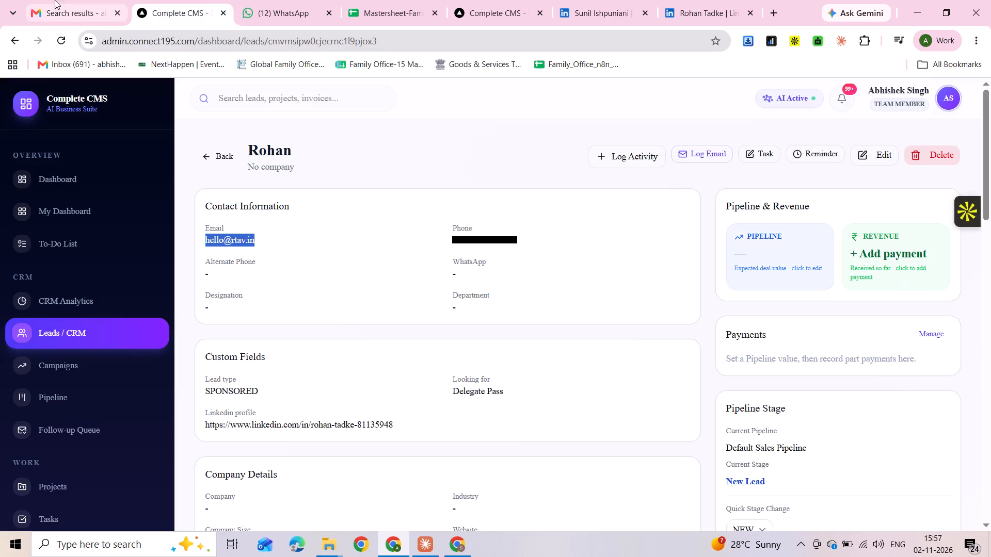
{"action": "left_click", "coordinate": [33, 9]}
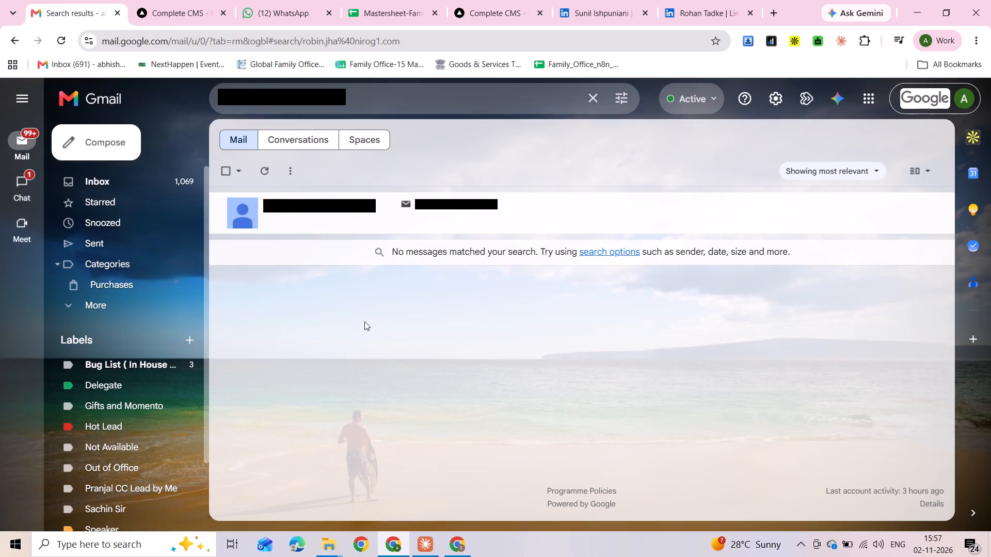
{"action": "left_click", "coordinate": [366, 322]}
{"action": "left_click", "coordinate": [592, 101]}
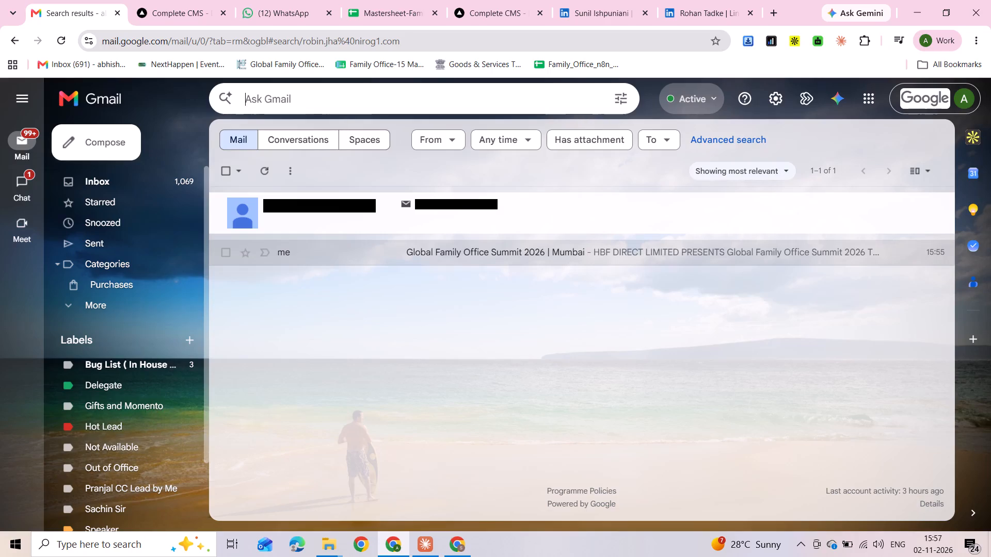
{"action": "key", "text": "ctrl+v"}
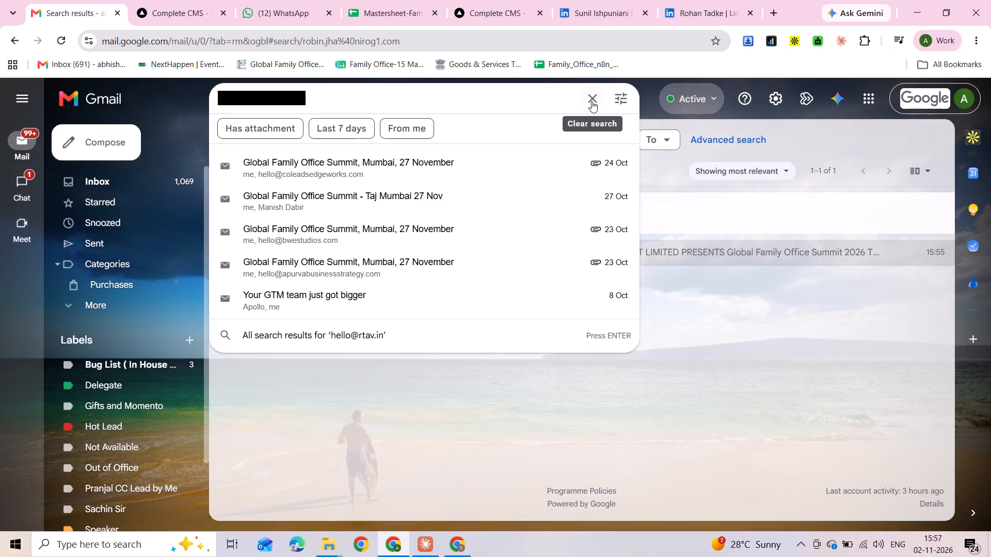
{"action": "key", "text": "Return"}
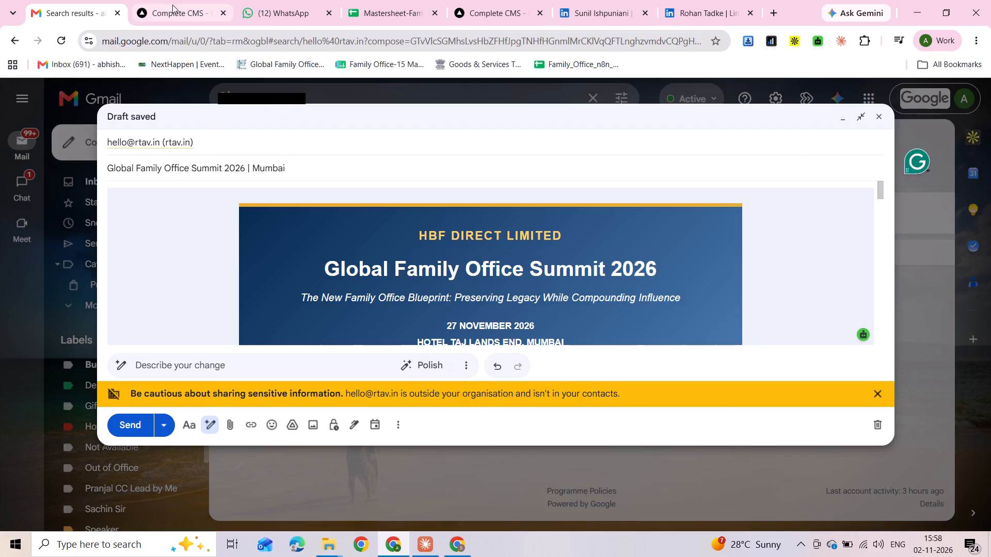
{"action": "double_click", "coordinate": [78, 20]}
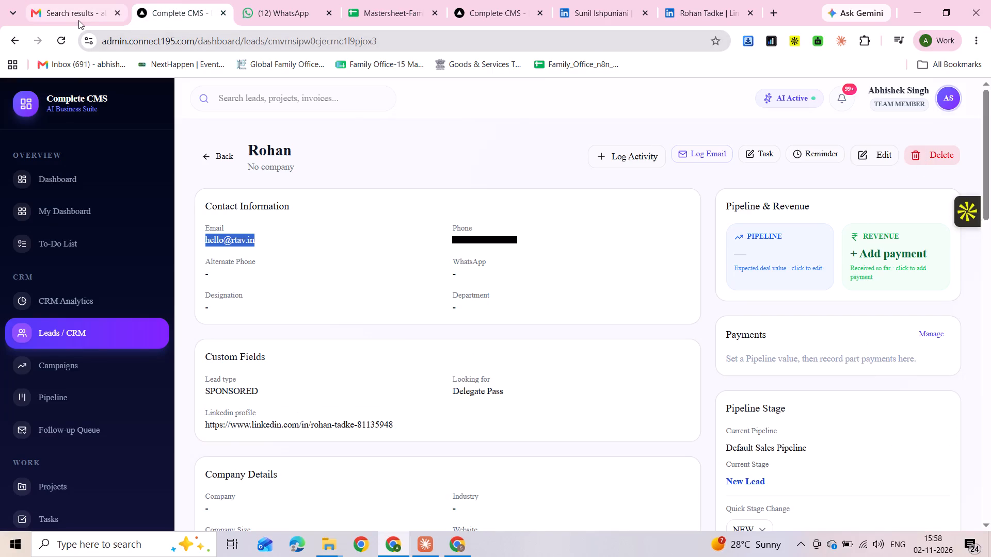
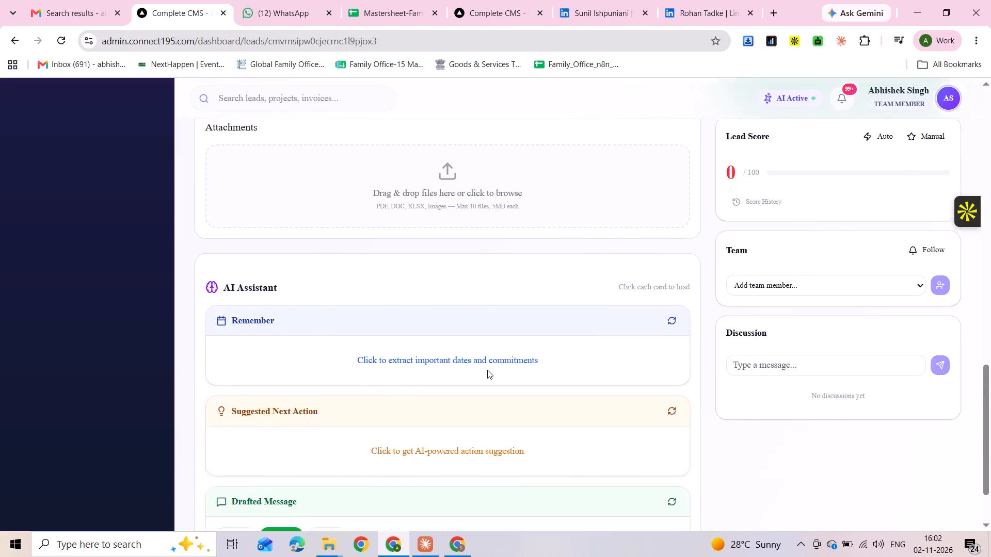
Look through Rohan's lead record for the pipeline stage and its quick stage change setting.
{"action": "scroll", "coordinate": [487, 370], "scroll_direction": "down", "scroll_amount": 2}
{"action": "scroll", "coordinate": [487, 370], "scroll_direction": "up", "scroll_amount": 11}
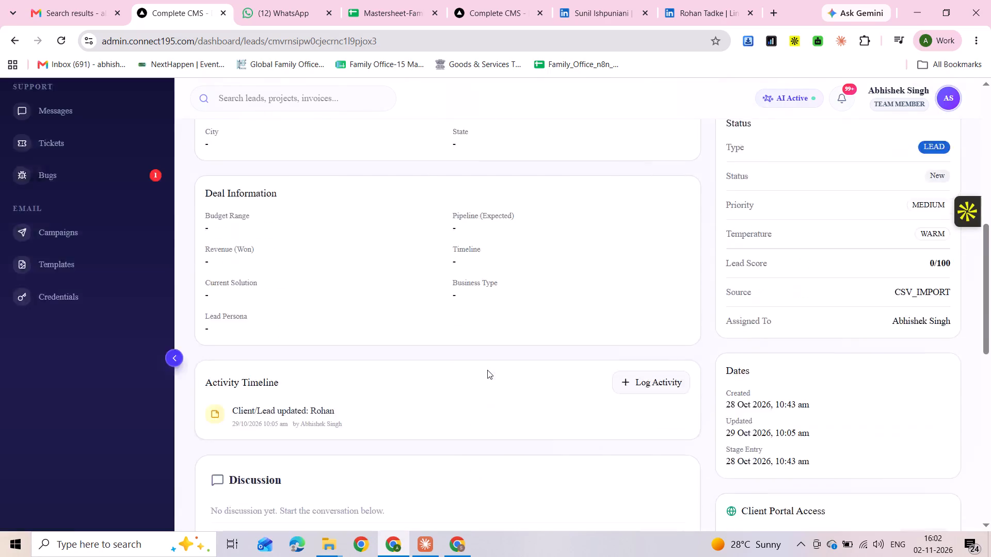
{"action": "scroll", "coordinate": [487, 370], "scroll_direction": "up", "scroll_amount": 7}
{"action": "scroll", "coordinate": [775, 365], "scroll_direction": "down", "scroll_amount": 3}
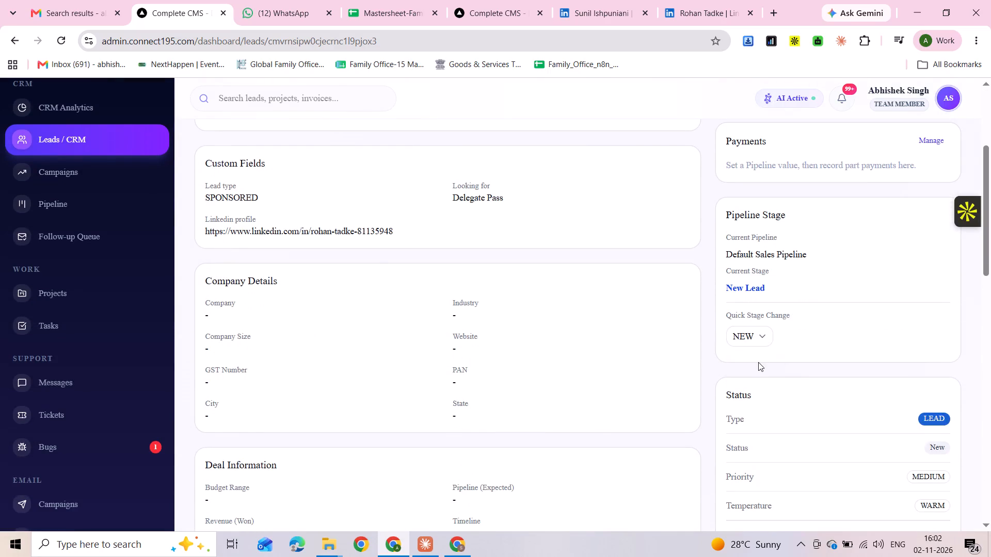
Change Rohan's pipeline stage to PROPOSAL_SENT in the lead record.
{"action": "double_click", "coordinate": [751, 337]}
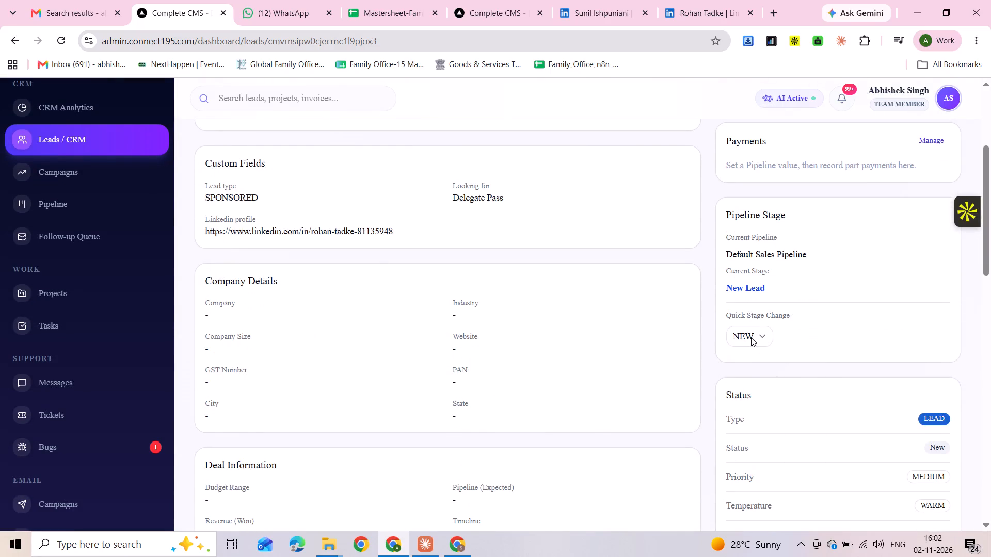
{"action": "left_click", "coordinate": [751, 337]}
{"action": "double_click", "coordinate": [758, 410]}
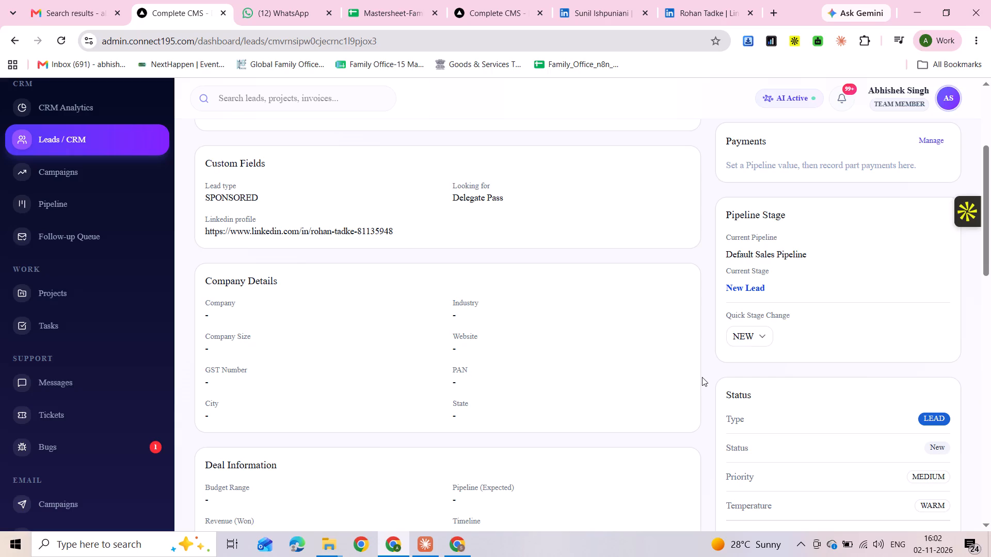
{"action": "double_click", "coordinate": [746, 339]}
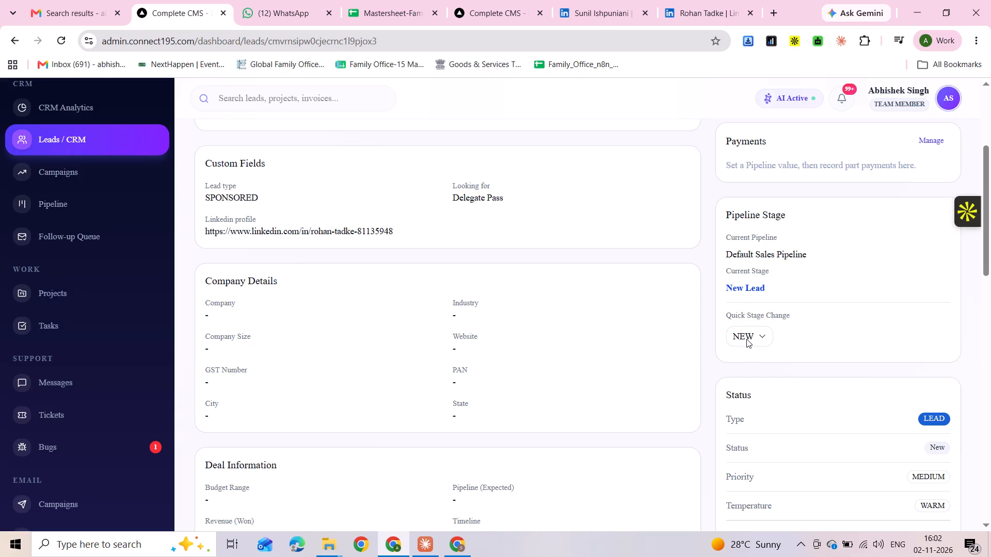
{"action": "left_click", "coordinate": [746, 340]}
{"action": "double_click", "coordinate": [768, 415]}
{"action": "scroll", "coordinate": [768, 415], "scroll_direction": "up", "scroll_amount": 3}
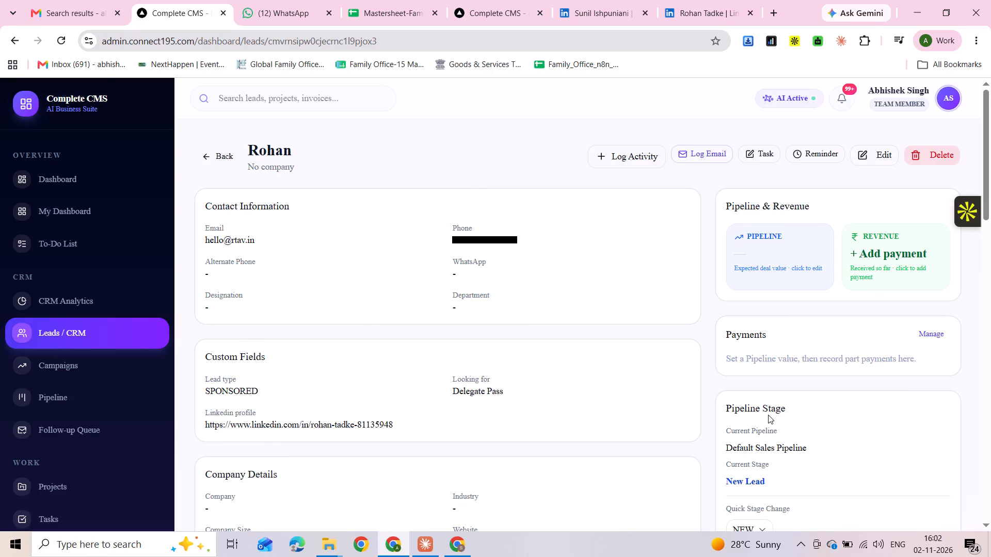
{"action": "scroll", "coordinate": [768, 415], "scroll_direction": "down", "scroll_amount": 3}
{"action": "scroll", "coordinate": [768, 415], "scroll_direction": "up", "scroll_amount": 1}
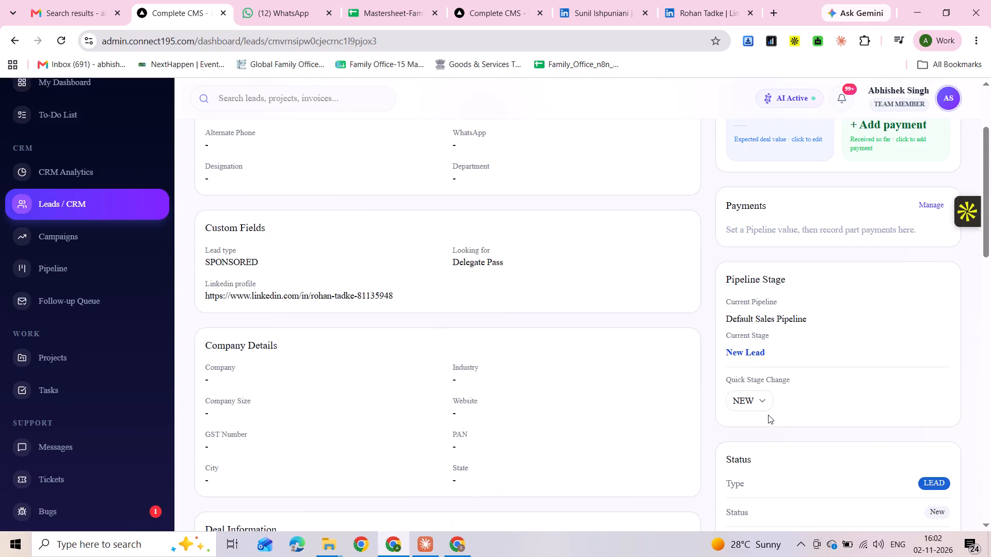
{"action": "scroll", "coordinate": [768, 415], "scroll_direction": "up", "scroll_amount": 1}
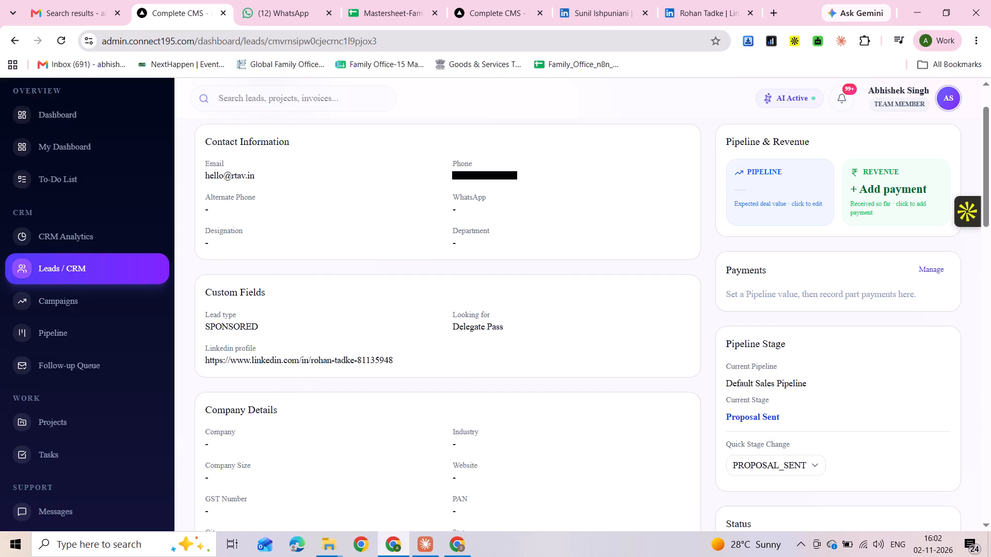
{"action": "scroll", "coordinate": [748, 37], "scroll_direction": "up", "scroll_amount": 5}
{"action": "scroll", "coordinate": [908, 7], "scroll_direction": "up", "scroll_amount": 5}
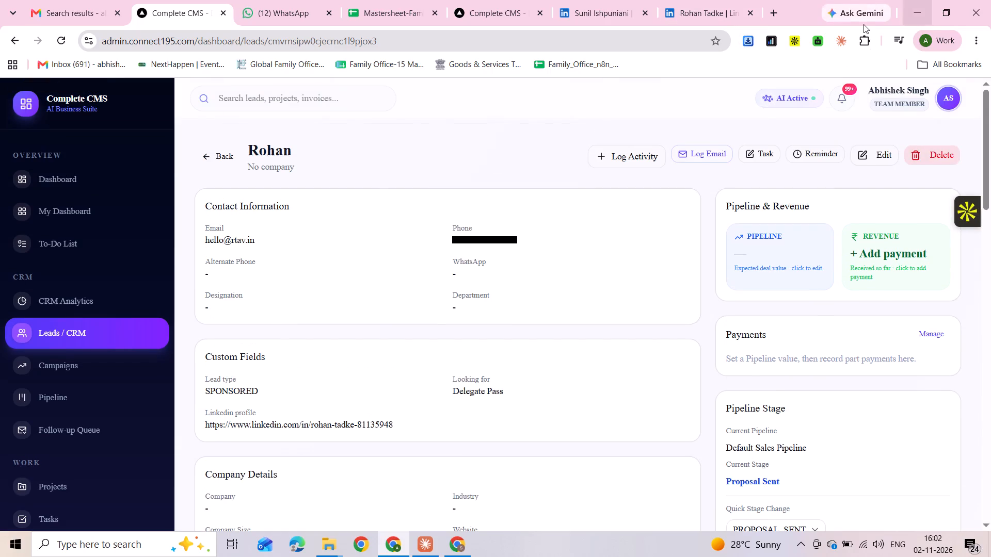
Return to the campaign's list of new leads and open the lead record for Wazid.
{"action": "double_click", "coordinate": [211, 157]}
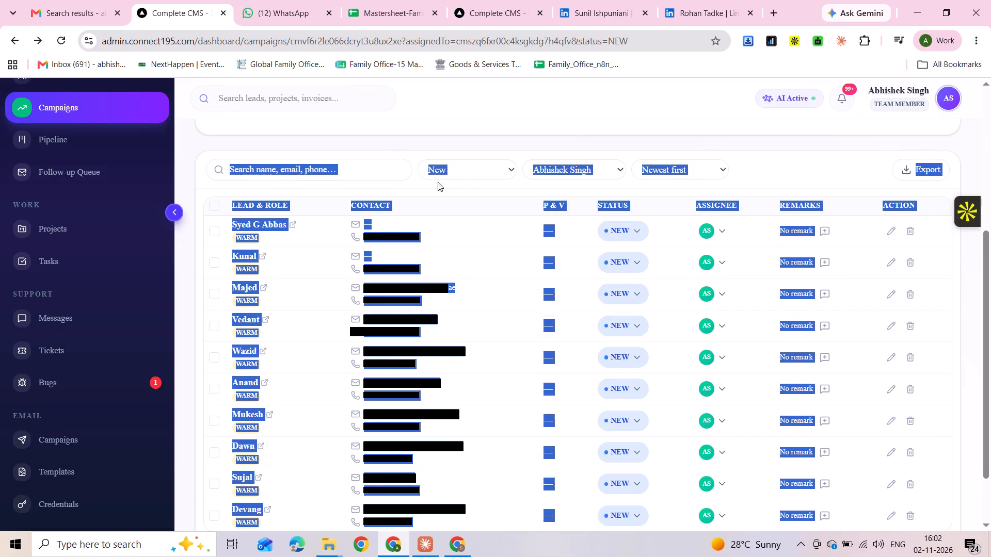
{"action": "double_click", "coordinate": [455, 179]}
{"action": "double_click", "coordinate": [455, 182]}
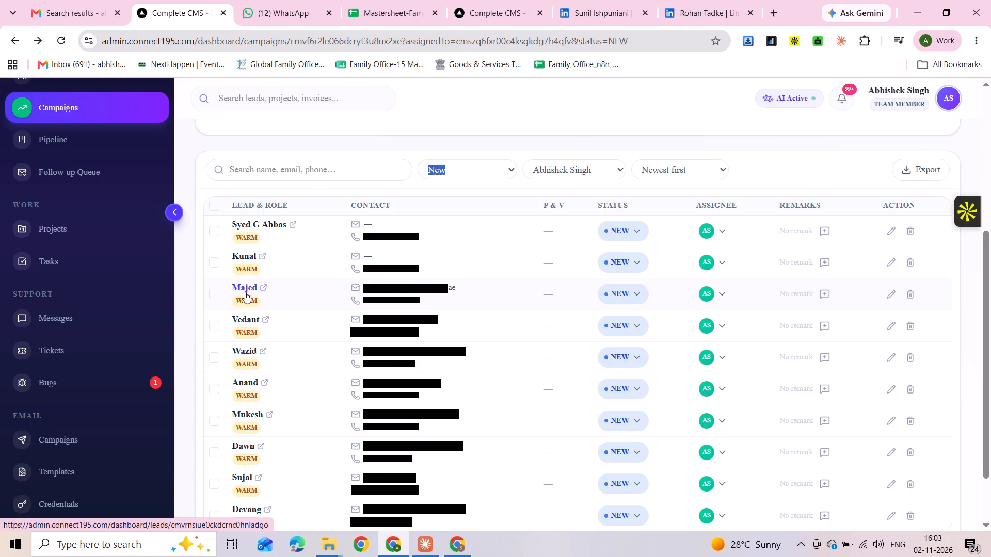
{"action": "double_click", "coordinate": [255, 352]}
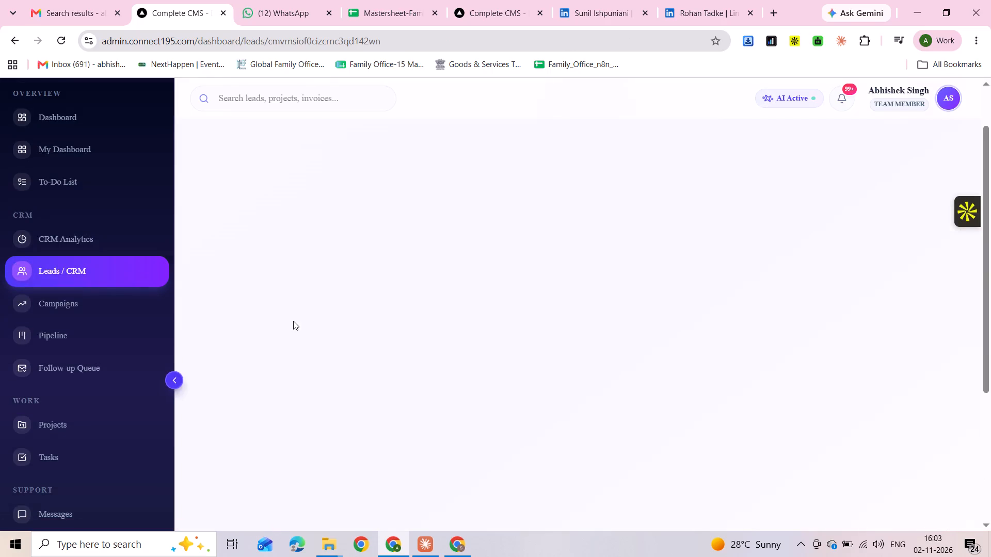
Look through Wazid's lead record, including the contact details, pipeline stage, activity timeline and discussion.
{"action": "scroll", "coordinate": [403, 321], "scroll_direction": "down", "scroll_amount": 3}
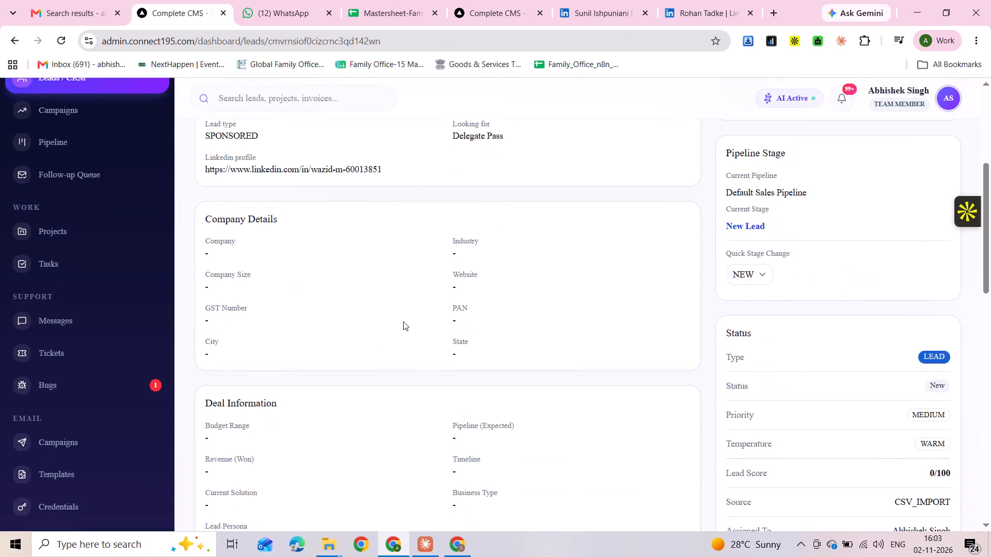
{"action": "scroll", "coordinate": [403, 321], "scroll_direction": "down", "scroll_amount": 7}
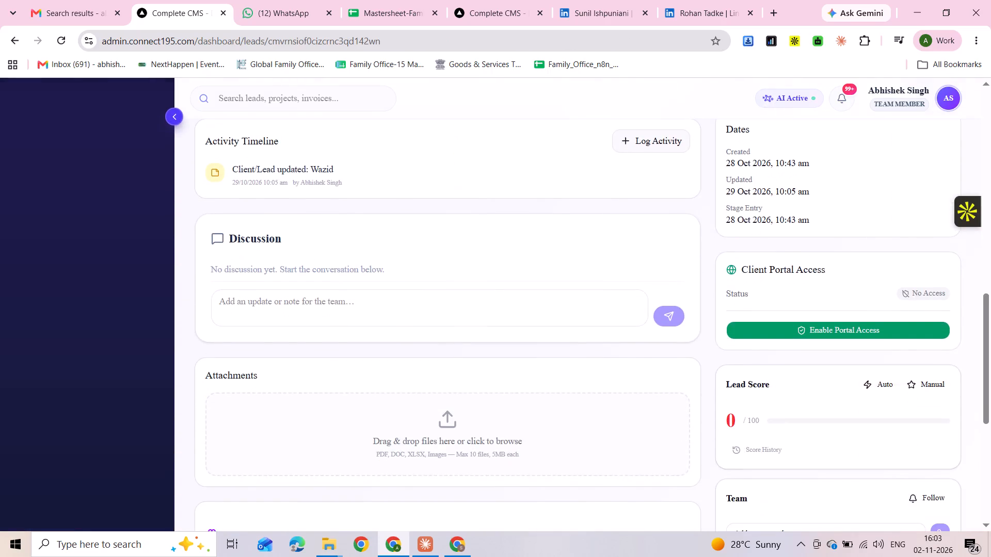
{"action": "scroll", "coordinate": [403, 321], "scroll_direction": "down", "scroll_amount": 2}
{"action": "scroll", "coordinate": [403, 321], "scroll_direction": "up", "scroll_amount": 16}
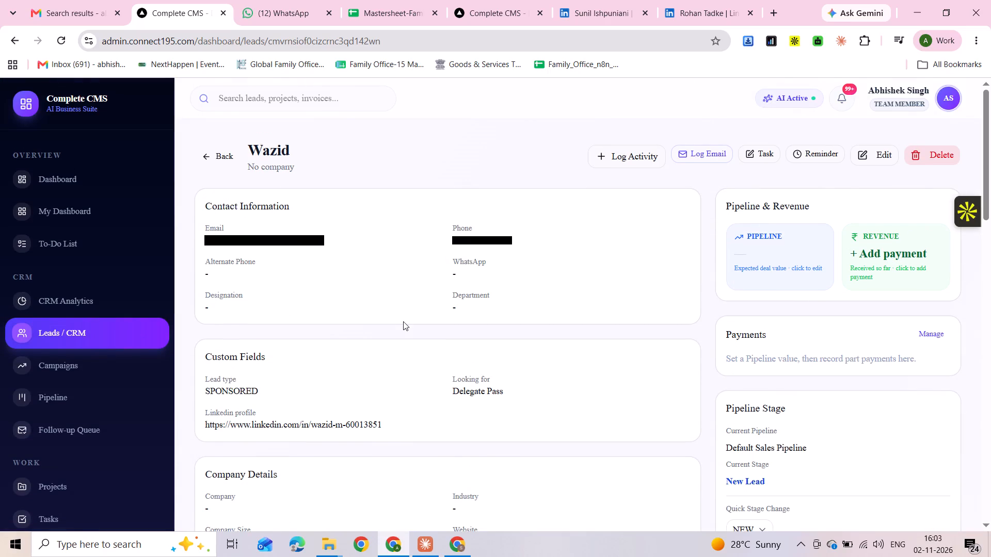
{"action": "scroll", "coordinate": [403, 321], "scroll_direction": "up", "scroll_amount": 1}
Copy the full LinkedIn profile link from the custom fields of Wazid's lead record.
{"action": "left_click", "coordinate": [392, 425]}
{"action": "left_click_drag", "start_coordinate": [392, 425], "coordinate": [384, 425]}
{"action": "left_click_drag", "start_coordinate": [353, 424], "coordinate": [277, 431]}
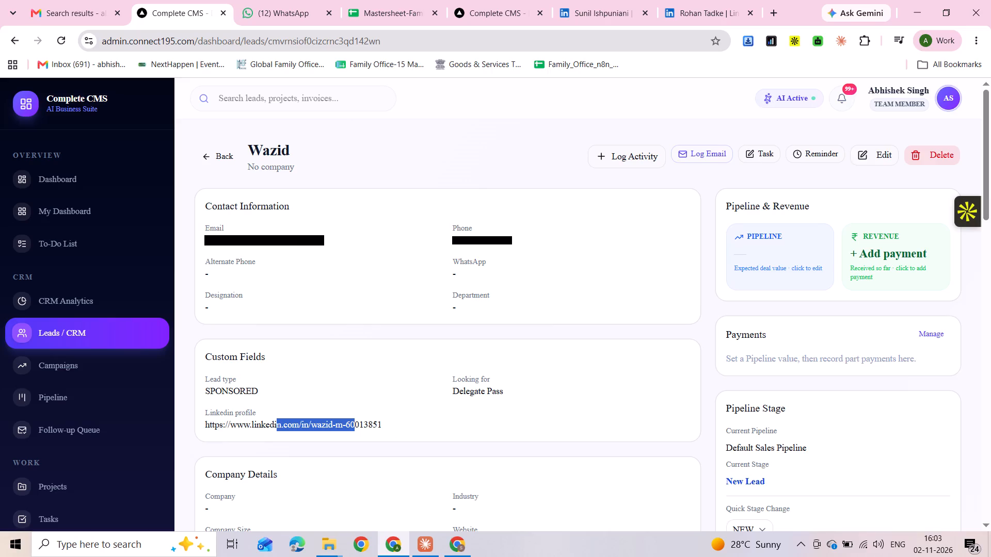
{"action": "left_click", "coordinate": [387, 422]}
{"action": "left_click_drag", "start_coordinate": [387, 422], "coordinate": [374, 424]}
{"action": "left_click_drag", "start_coordinate": [346, 423], "coordinate": [326, 424]}
{"action": "left_click_drag", "start_coordinate": [317, 425], "coordinate": [304, 425]}
{"action": "left_click_drag", "start_coordinate": [294, 425], "coordinate": [195, 433]}
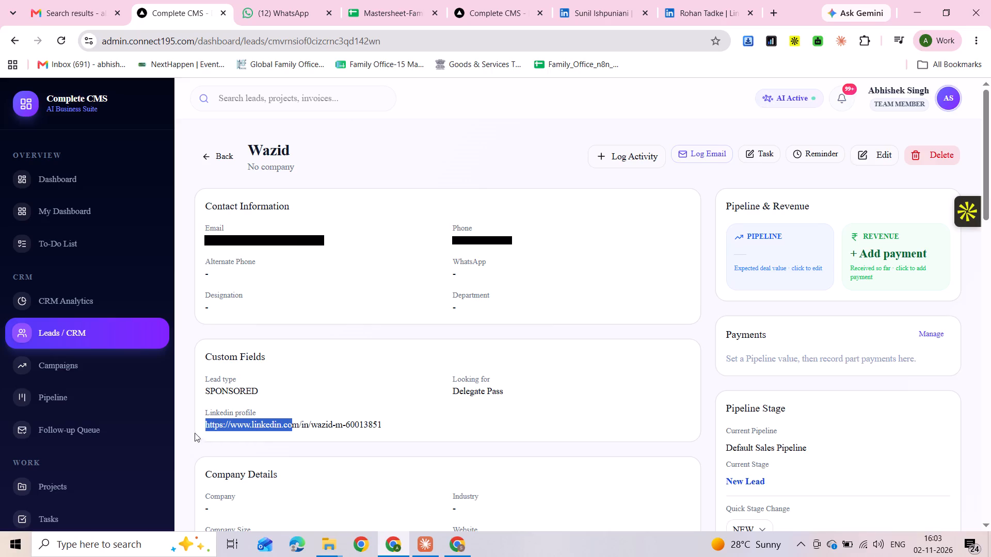
{"action": "left_click_drag", "start_coordinate": [195, 433], "coordinate": [199, 436]}
{"action": "double_click", "coordinate": [399, 422]}
{"action": "left_click", "coordinate": [385, 427]}
{"action": "left_click_drag", "start_coordinate": [385, 427], "coordinate": [249, 443]}
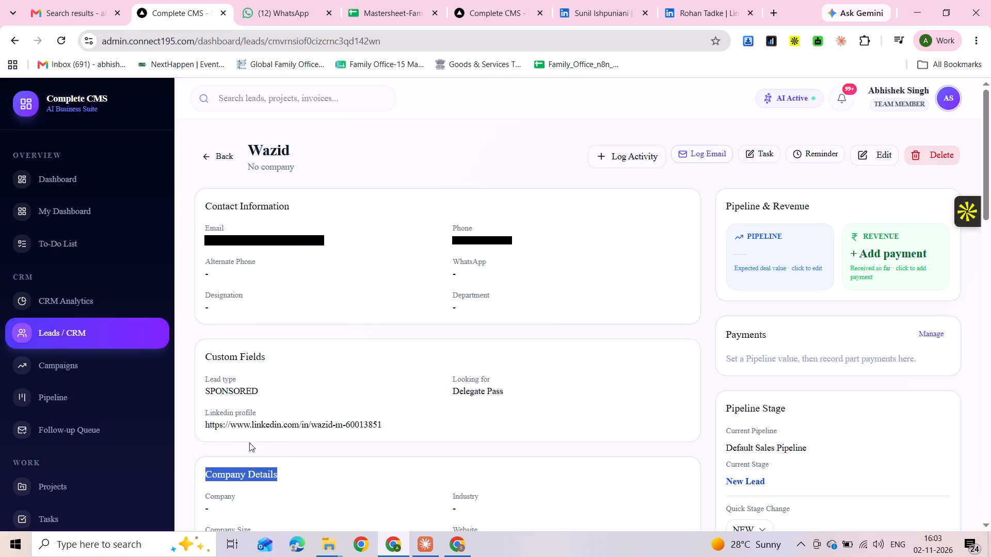
{"action": "left_click_drag", "start_coordinate": [249, 443], "coordinate": [201, 428]}
{"action": "right_click", "coordinate": [247, 423]}
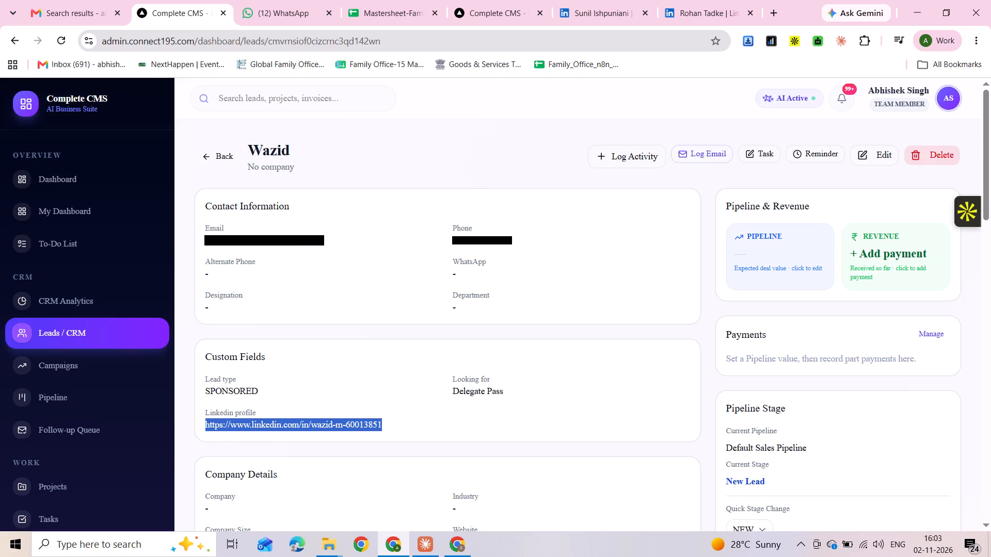
{"action": "left_click", "coordinate": [310, 224]}
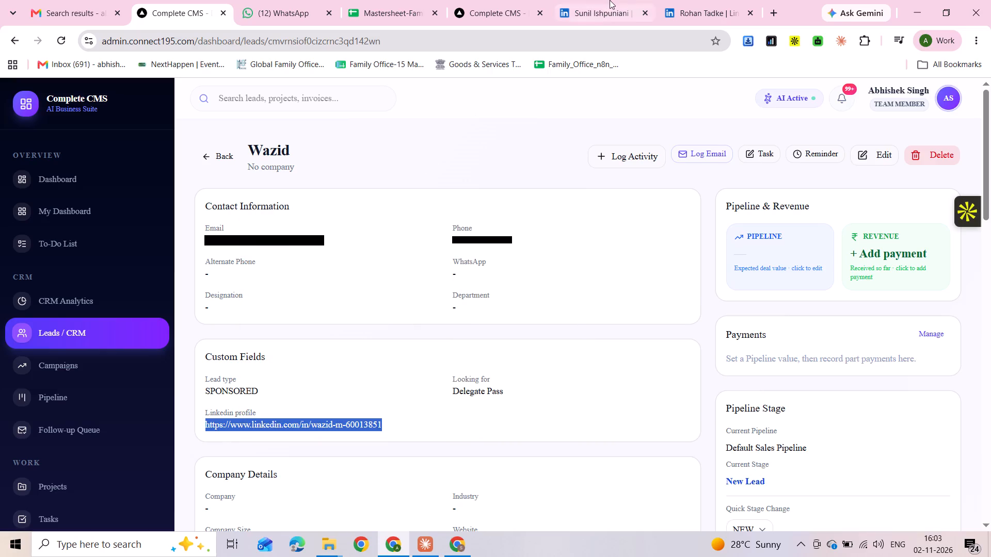
Open the copied LinkedIn profile link in the browser tab that holds Sunil's LinkedIn profile.
{"action": "left_click", "coordinate": [608, 2]}
{"action": "left_click", "coordinate": [388, 45]}
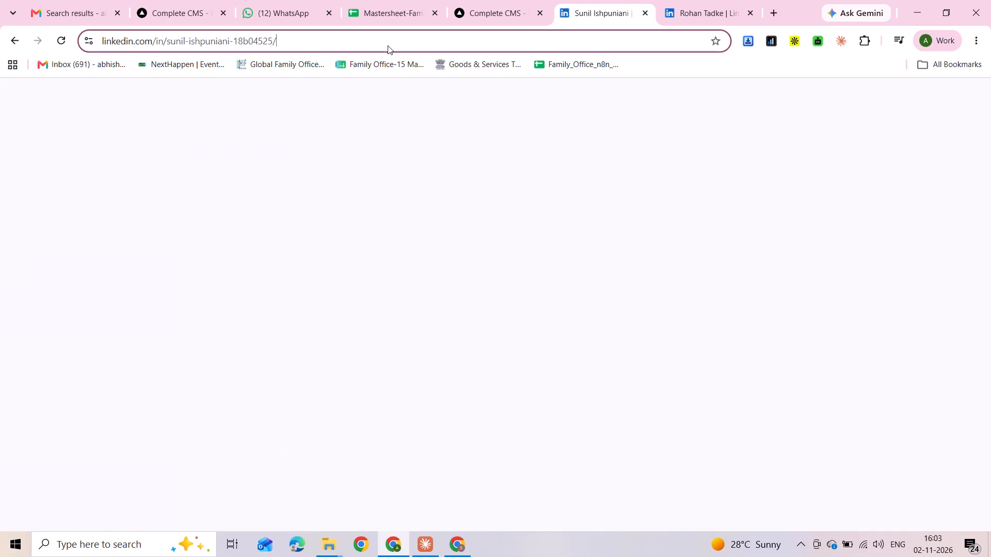
{"action": "key", "text": "ctrl+v"}
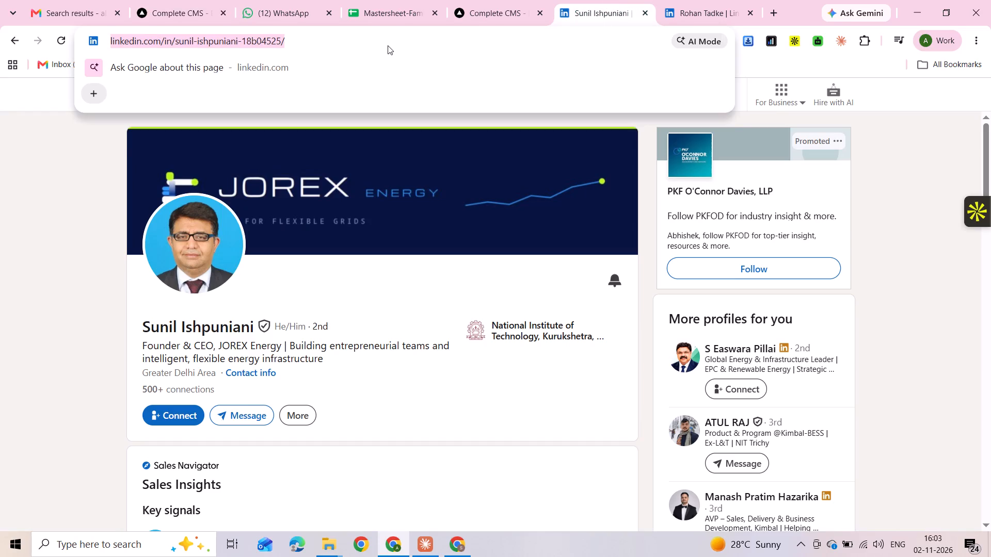
{"action": "key", "text": "Return"}
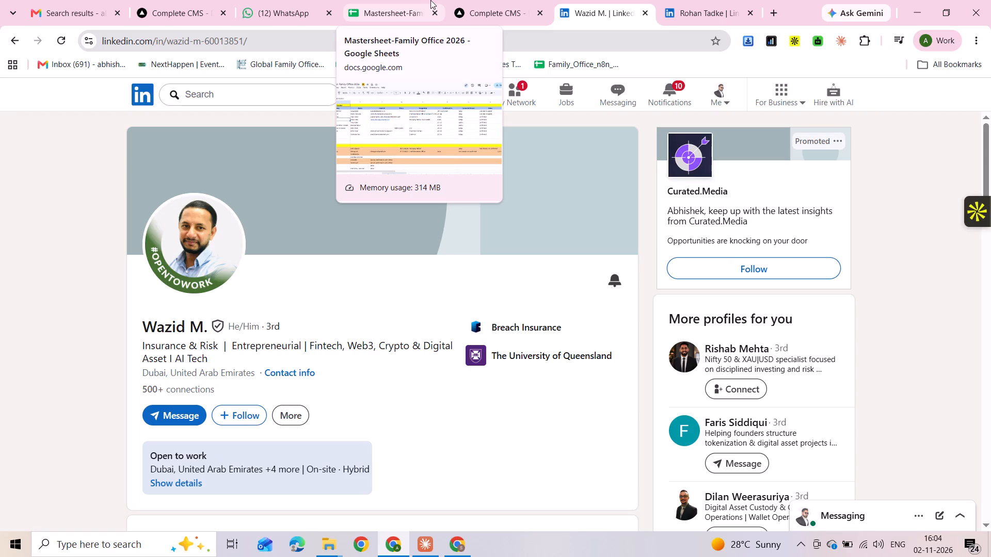
In the second CRM tab, go back to the campaigns list and open the Linkedin-family-office-leads-v2 campaign.
{"action": "double_click", "coordinate": [168, 1]}
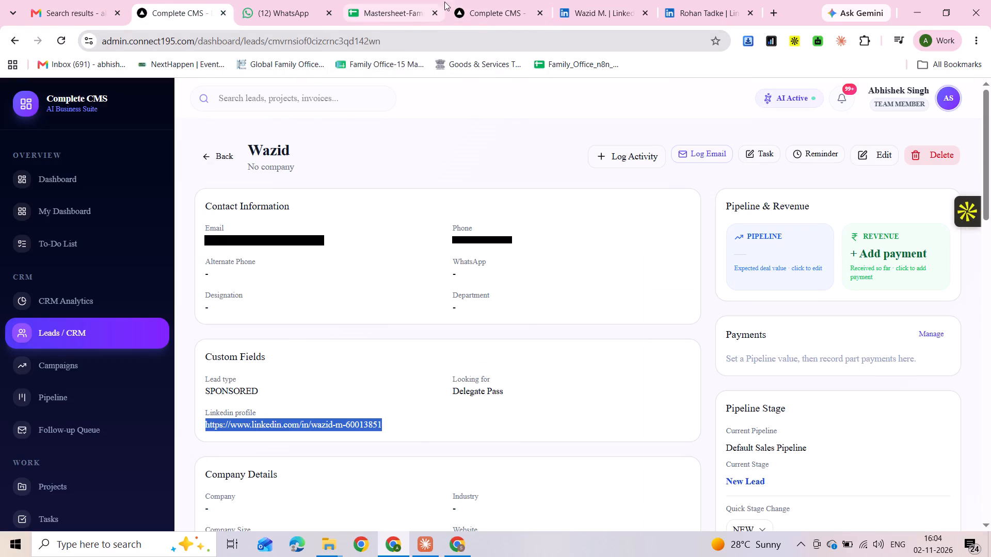
{"action": "left_click", "coordinate": [479, 4]}
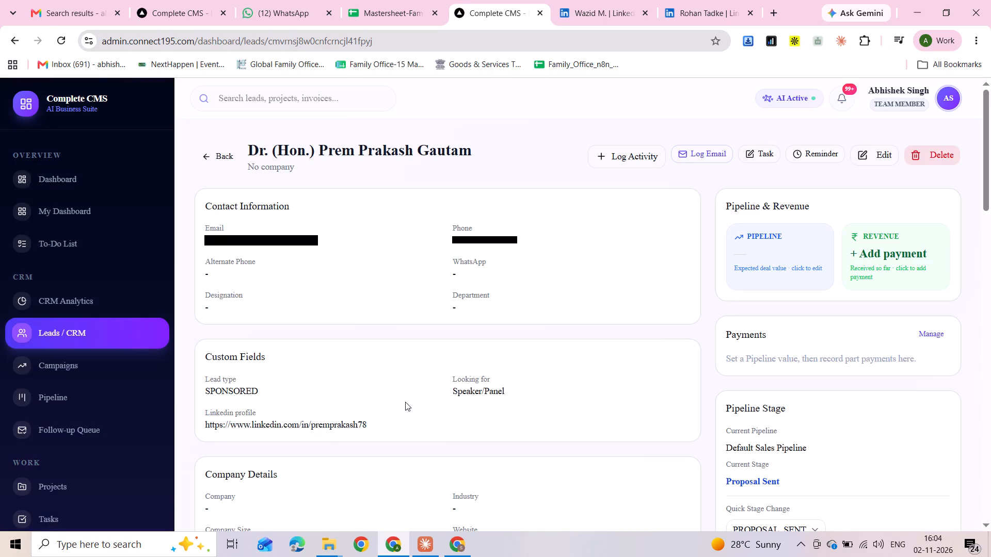
{"action": "scroll", "coordinate": [463, 381], "scroll_direction": "down", "scroll_amount": 2}
{"action": "scroll", "coordinate": [525, 380], "scroll_direction": "up", "scroll_amount": 2}
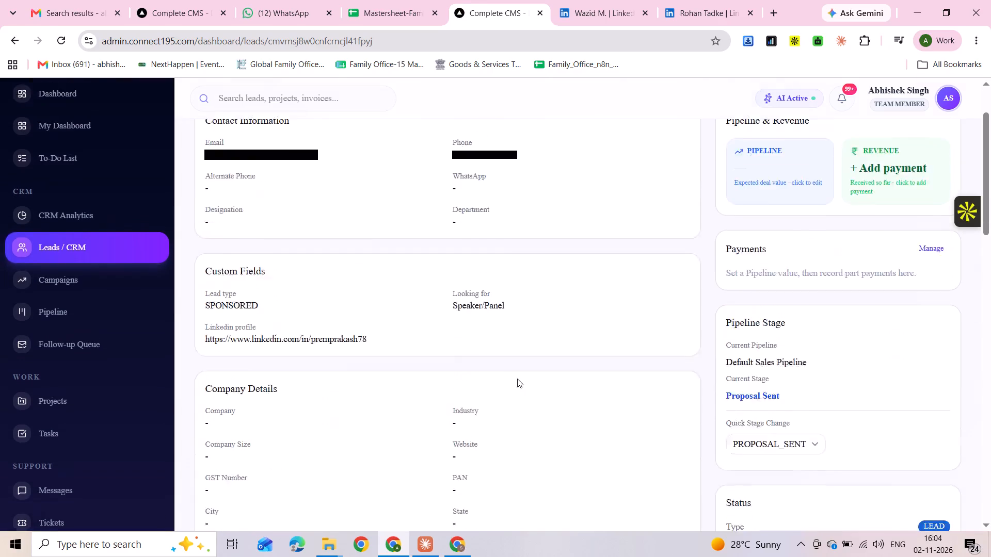
{"action": "scroll", "coordinate": [517, 379], "scroll_direction": "up", "scroll_amount": 1}
{"action": "double_click", "coordinate": [214, 161]}
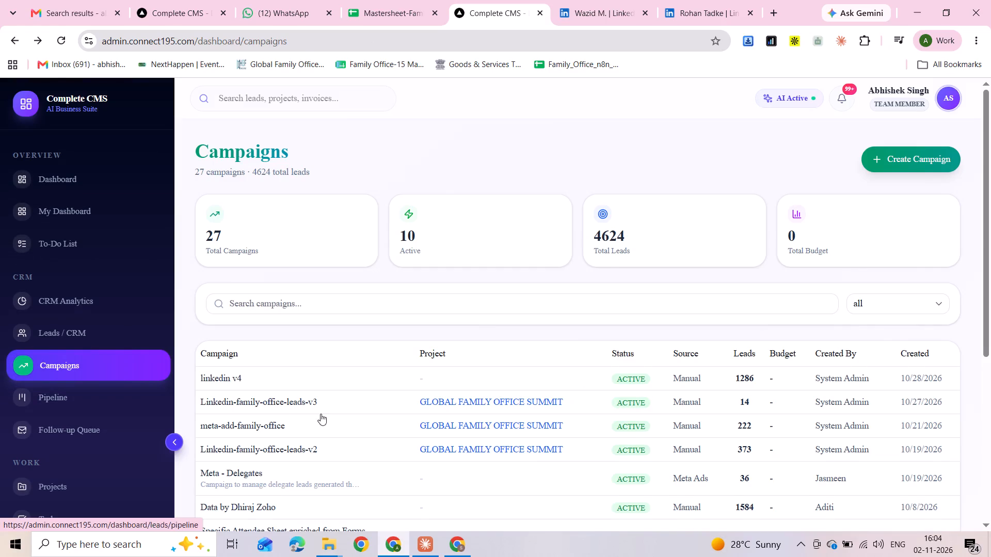
{"action": "scroll", "coordinate": [405, 406], "scroll_direction": "down", "scroll_amount": 2}
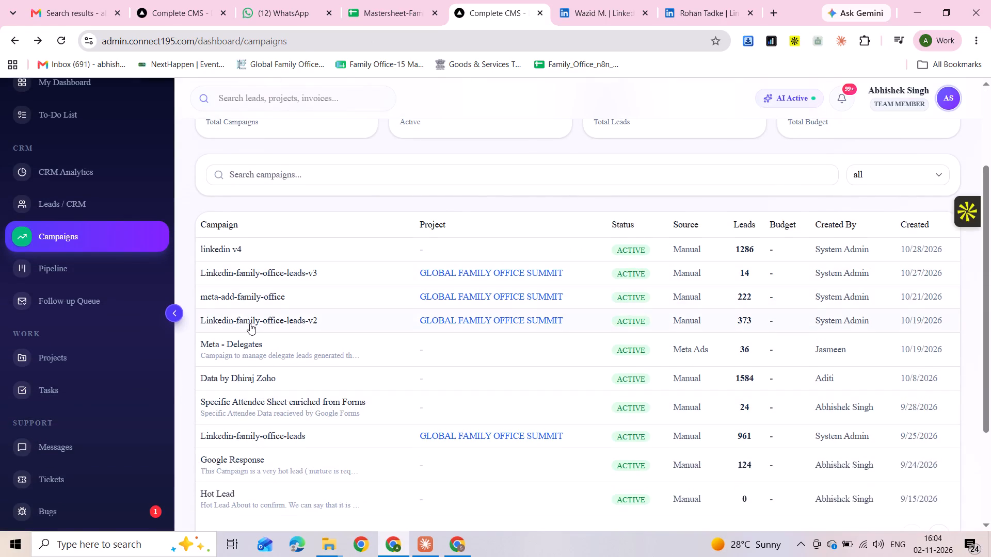
{"action": "left_click", "coordinate": [250, 323]}
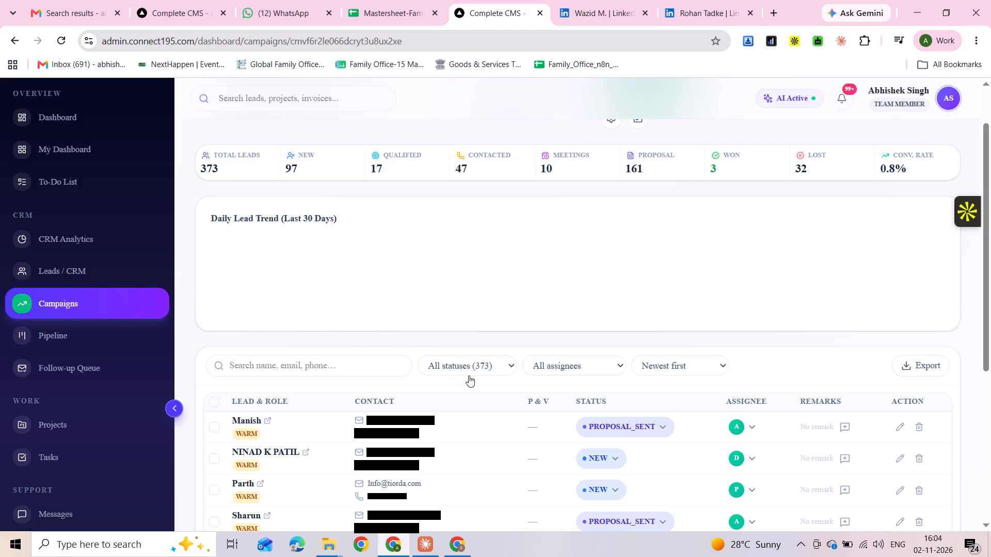
Filter the campaign's leads to the assignee Aditi.
{"action": "scroll", "coordinate": [415, 385], "scroll_direction": "down", "scroll_amount": 1}
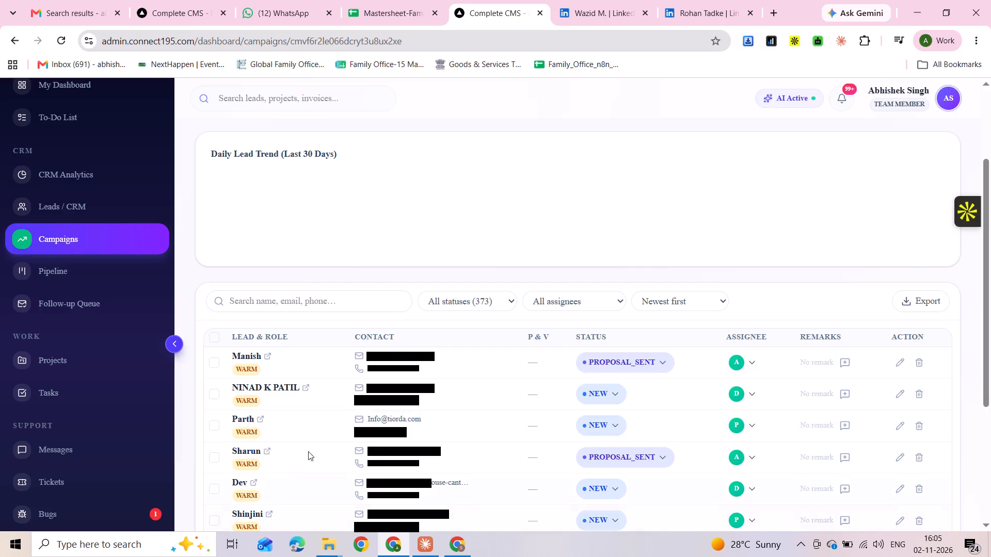
{"action": "scroll", "coordinate": [312, 406], "scroll_direction": "down", "scroll_amount": 3}
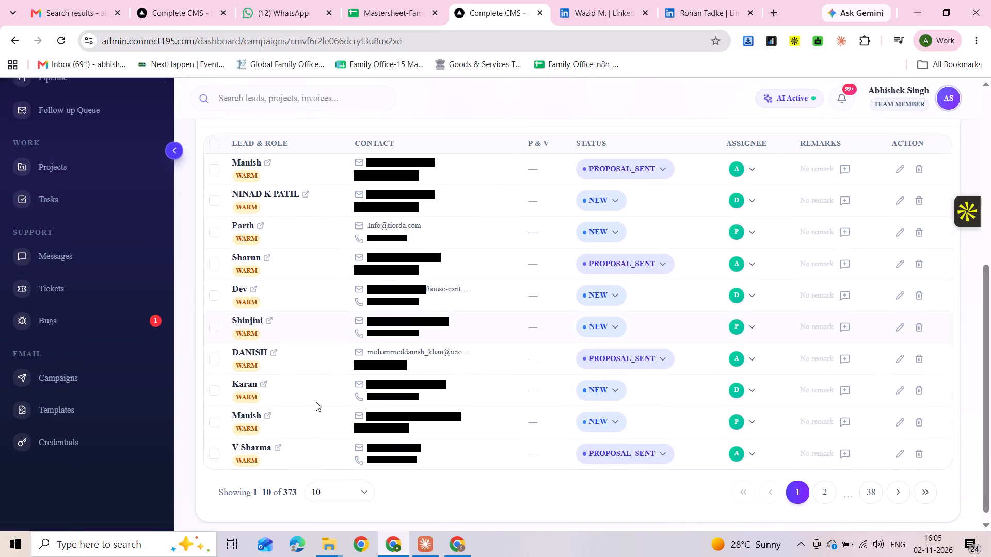
{"action": "scroll", "coordinate": [588, 450], "scroll_direction": "up", "scroll_amount": 2}
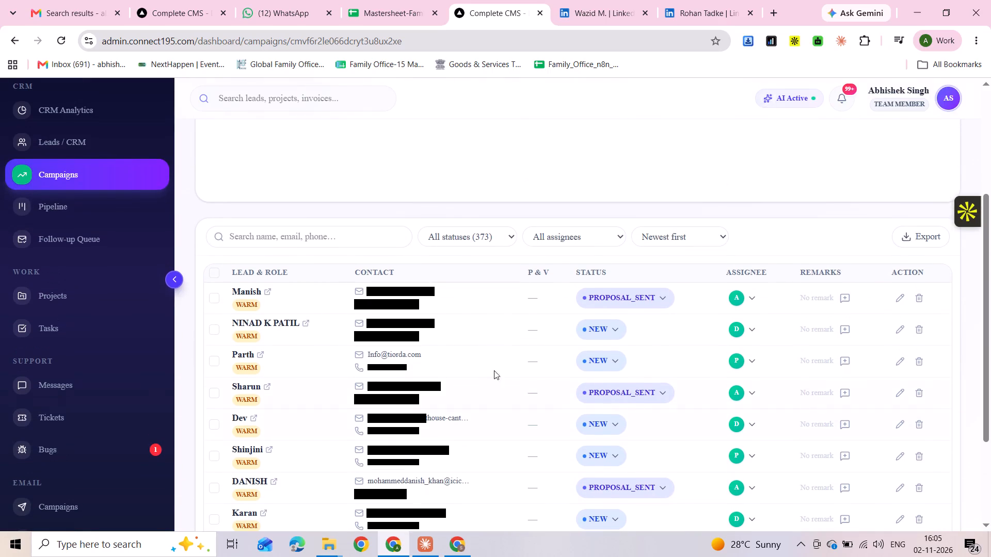
{"action": "left_click", "coordinate": [572, 235]}
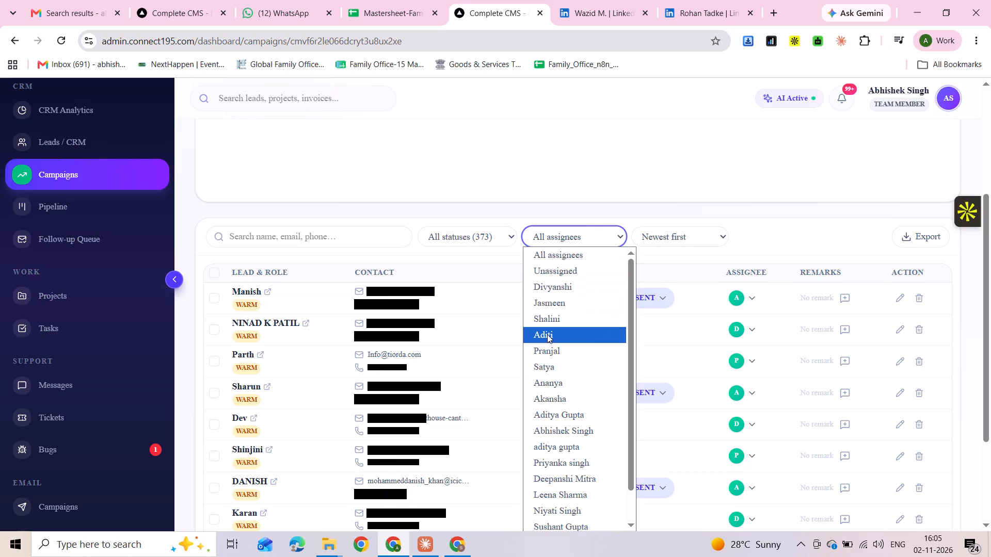
{"action": "left_click", "coordinate": [545, 337]}
Narrow Aditi's campaign leads to the New status and look at the list.
{"action": "double_click", "coordinate": [448, 232]}
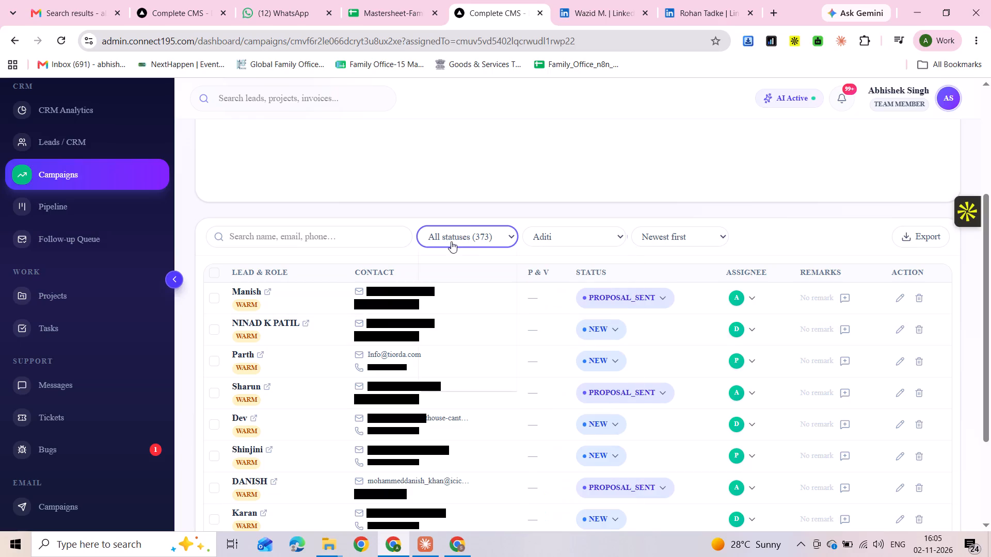
{"action": "left_click", "coordinate": [453, 237]}
{"action": "left_click", "coordinate": [442, 195]}
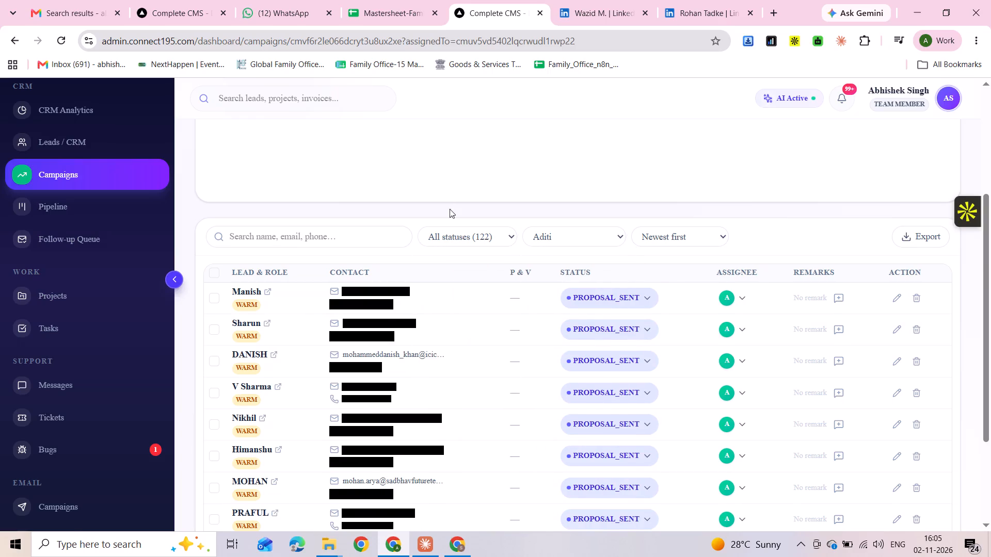
{"action": "scroll", "coordinate": [451, 217], "scroll_direction": "down", "scroll_amount": 5}
{"action": "scroll", "coordinate": [452, 223], "scroll_direction": "up", "scroll_amount": 3}
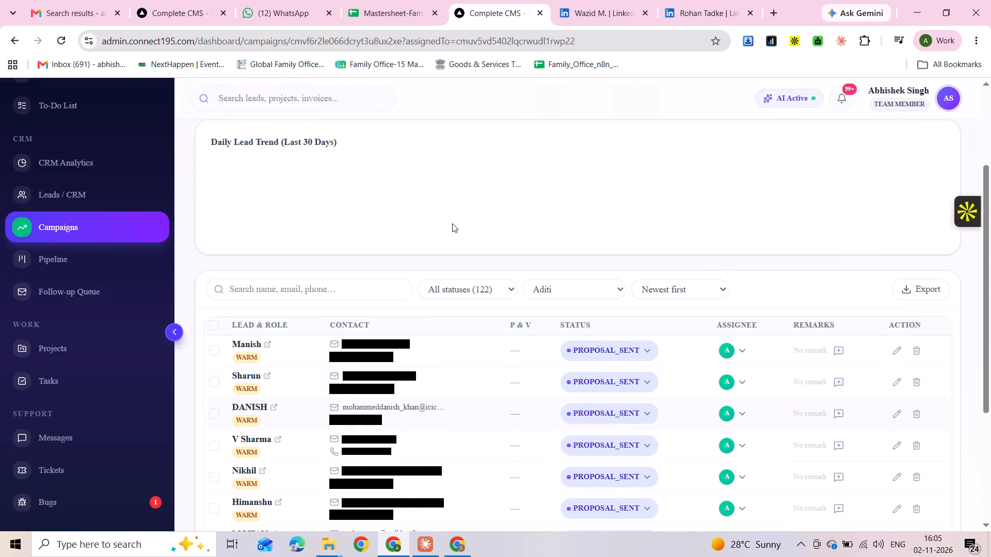
{"action": "left_click", "coordinate": [468, 286]}
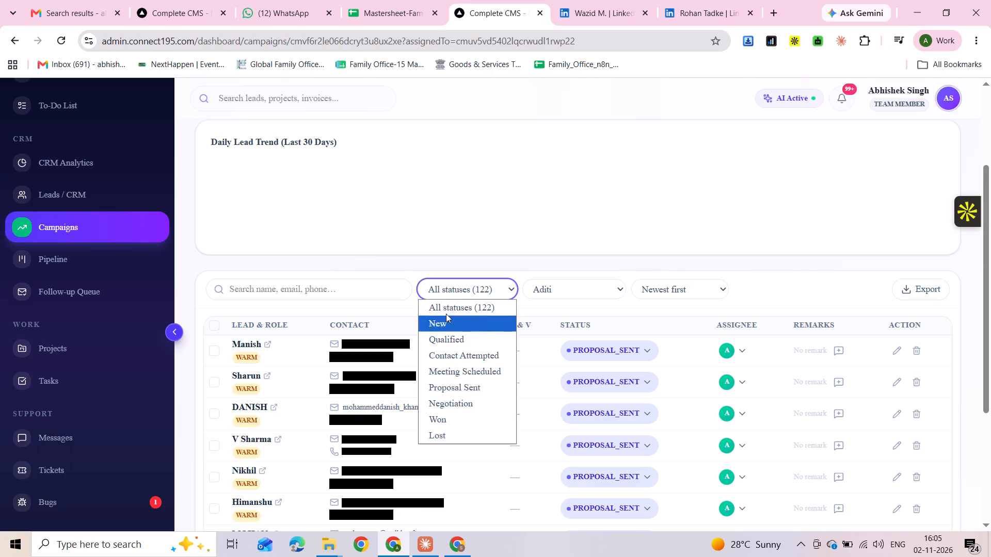
{"action": "left_click", "coordinate": [446, 314]}
{"action": "double_click", "coordinate": [452, 282]}
{"action": "left_click", "coordinate": [448, 294]}
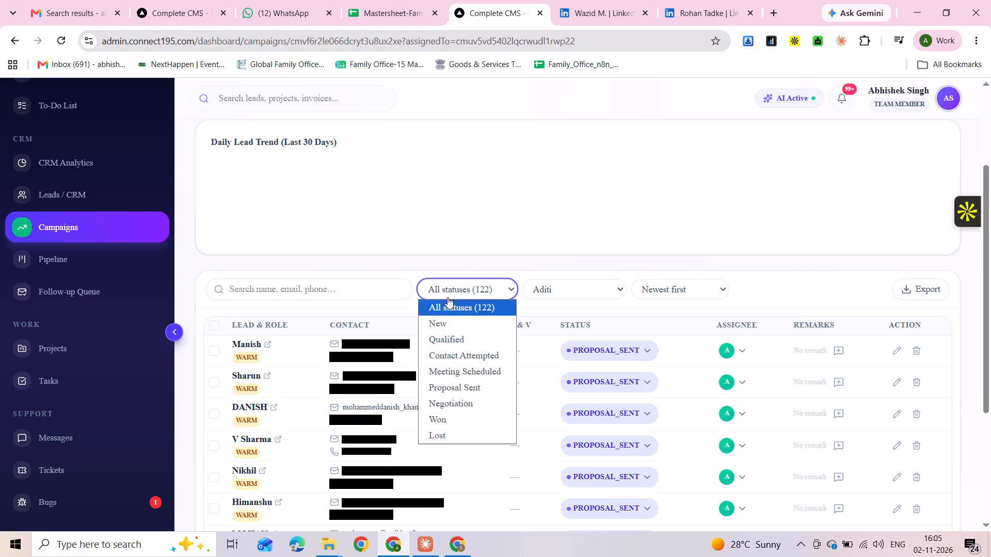
{"action": "left_click", "coordinate": [444, 318]}
{"action": "scroll", "coordinate": [443, 314], "scroll_direction": "down", "scroll_amount": 1}
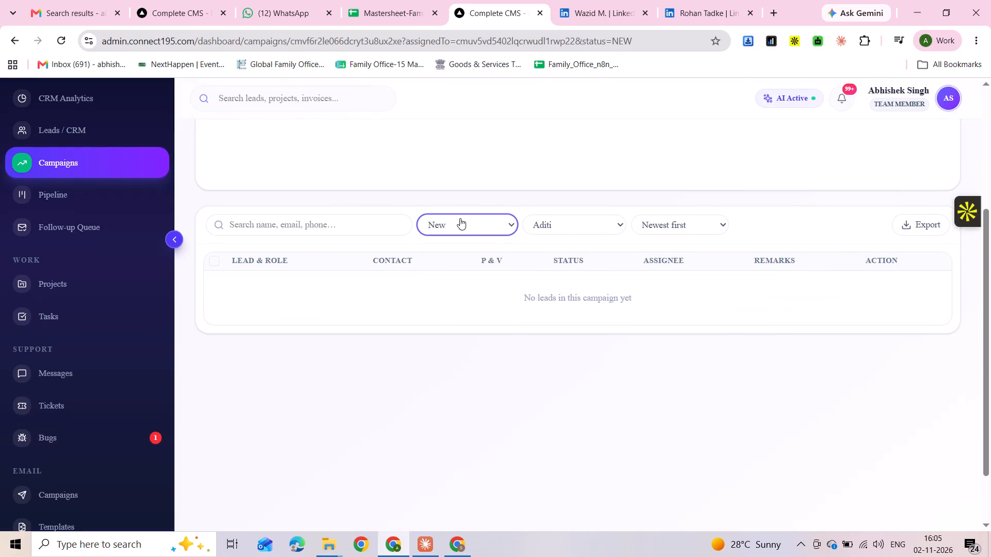
Check Aditi's campaign leads by status, first Qualified and then Contact Attempted.
{"action": "left_click", "coordinate": [461, 223]}
{"action": "left_click", "coordinate": [452, 273]}
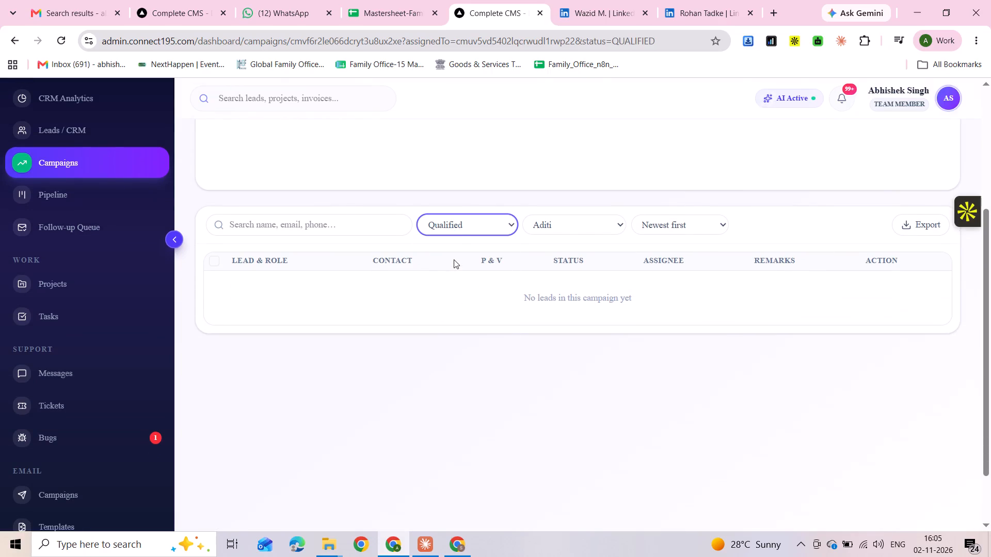
{"action": "left_click", "coordinate": [459, 226]}
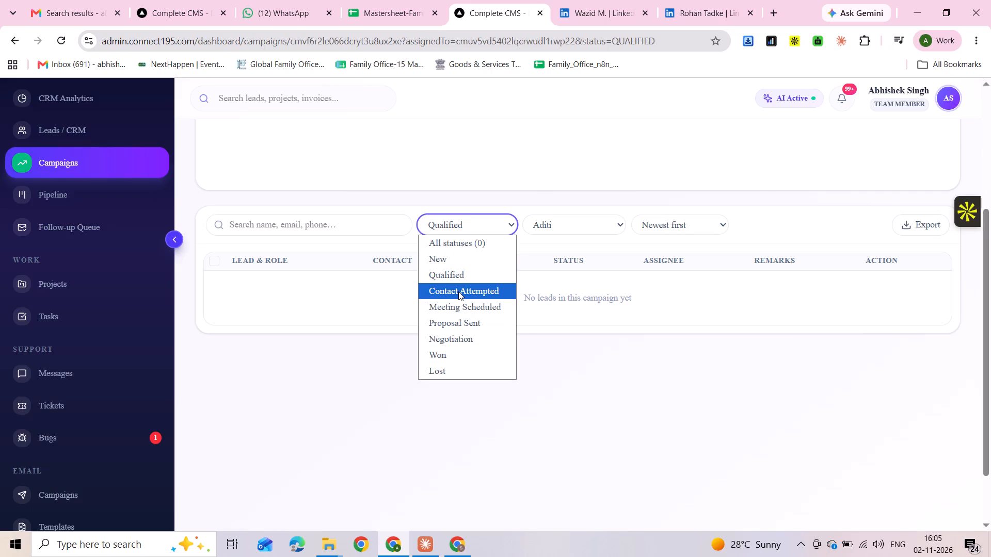
{"action": "left_click", "coordinate": [458, 291]}
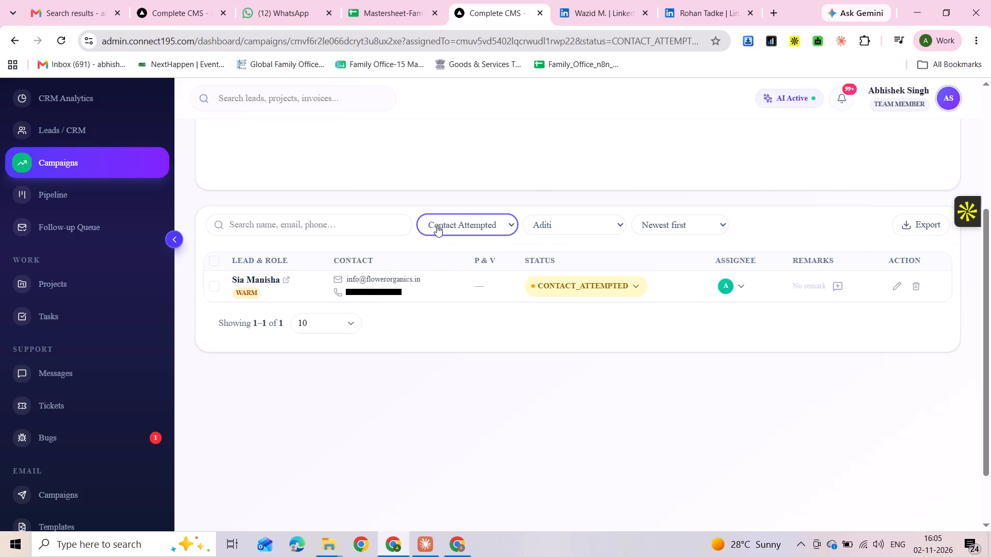
Switch the status filter to Meeting Scheduled and look through Aditi's leads at that stage.
{"action": "left_click", "coordinate": [437, 225]}
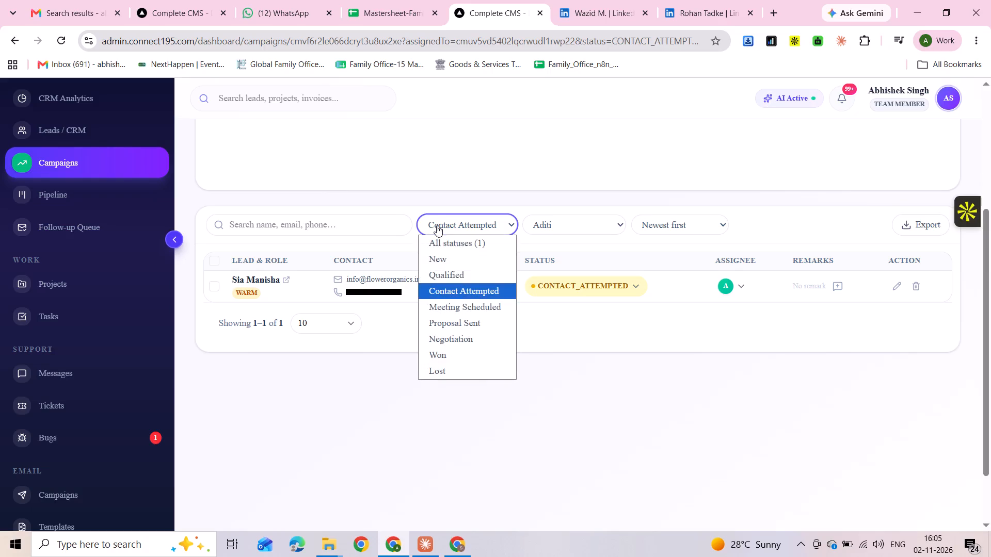
{"action": "left_click", "coordinate": [437, 306]}
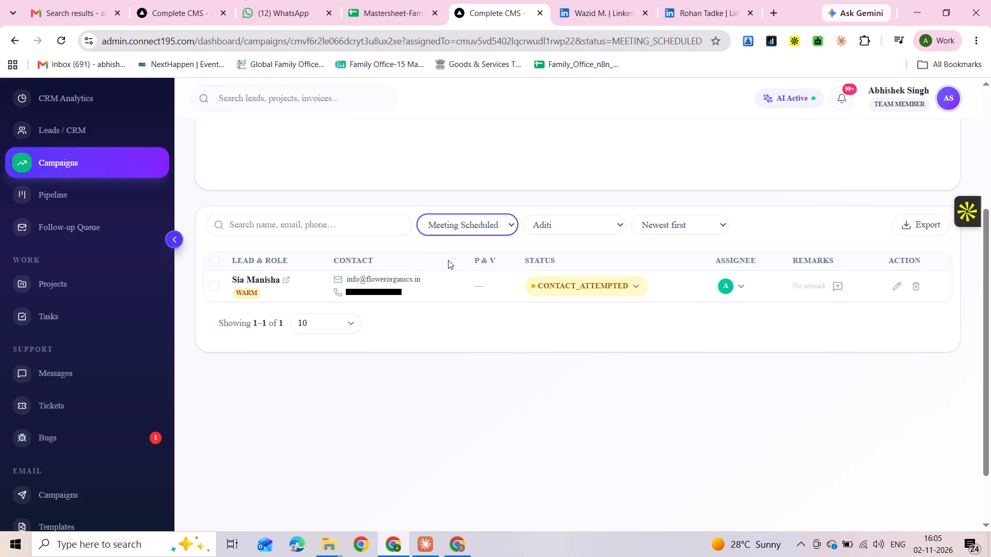
{"action": "scroll", "coordinate": [444, 299], "scroll_direction": "down", "scroll_amount": 2}
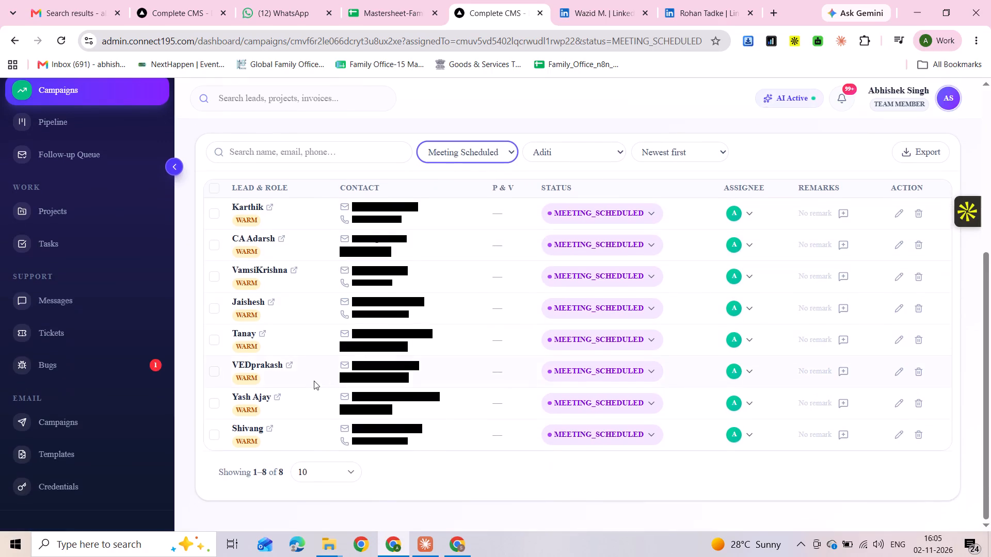
Check Aditi's campaign leads by status, first Negotiation and then Won.
{"action": "left_click", "coordinate": [471, 142]}
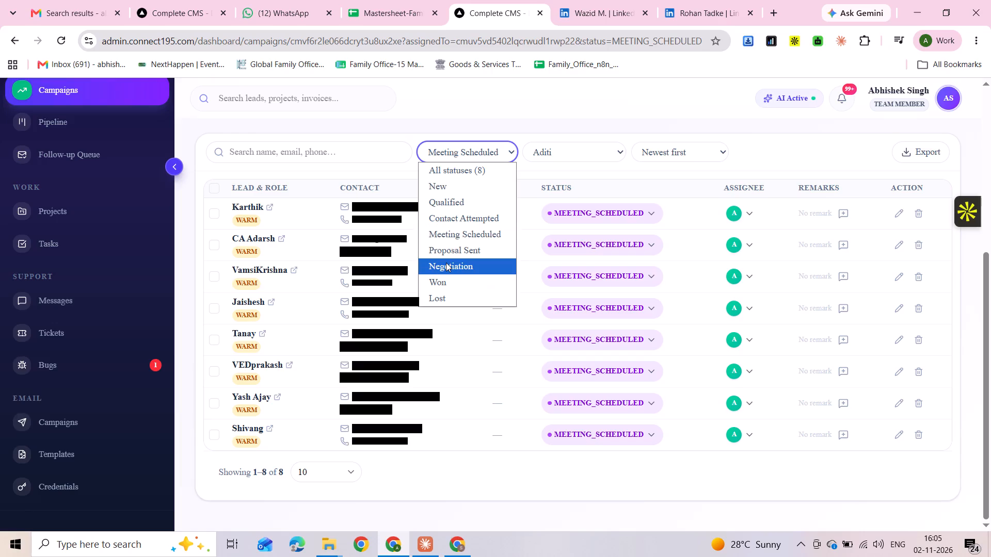
{"action": "left_click", "coordinate": [446, 263]}
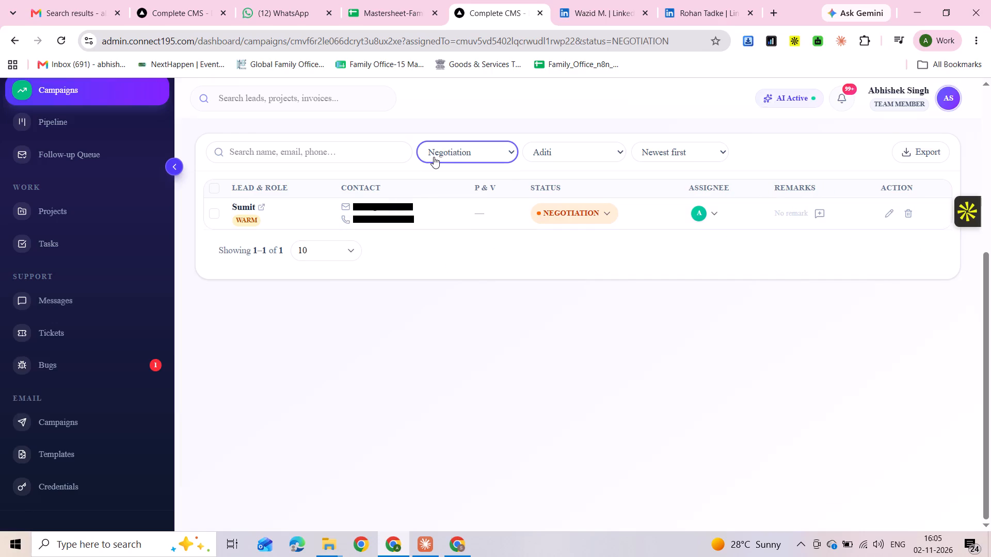
{"action": "left_click", "coordinate": [434, 157]}
{"action": "left_click", "coordinate": [436, 281]}
Switch the status filter to Lost and look through Aditi's lost leads.
{"action": "double_click", "coordinate": [430, 141]}
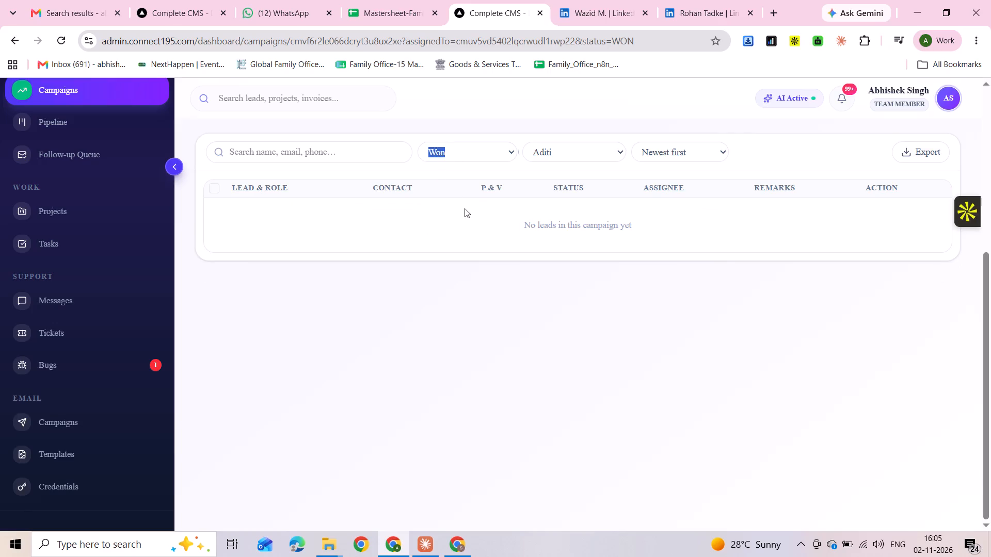
{"action": "left_click", "coordinate": [500, 157]}
{"action": "left_click", "coordinate": [466, 293]}
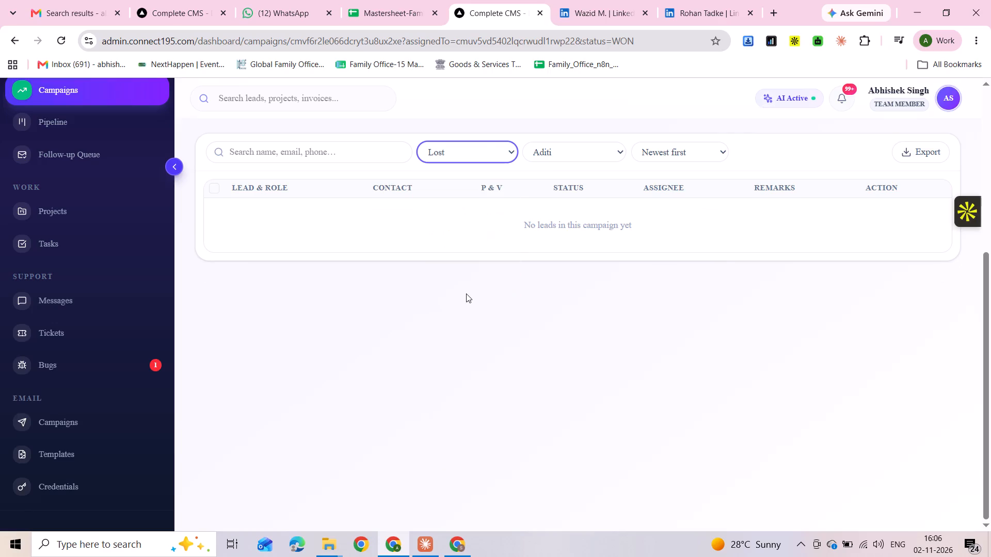
{"action": "scroll", "coordinate": [466, 293], "scroll_direction": "down", "scroll_amount": 3}
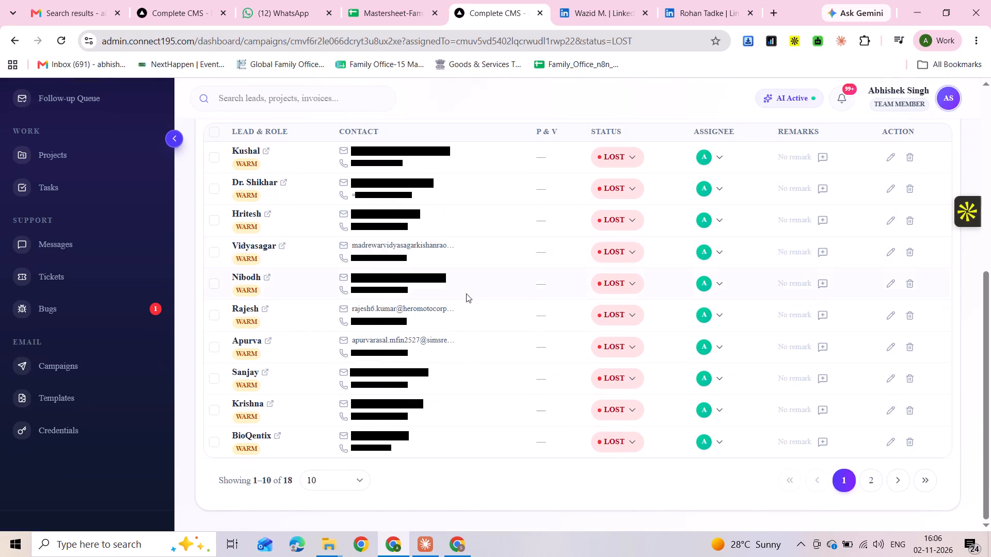
{"action": "scroll", "coordinate": [466, 293], "scroll_direction": "up", "scroll_amount": 3}
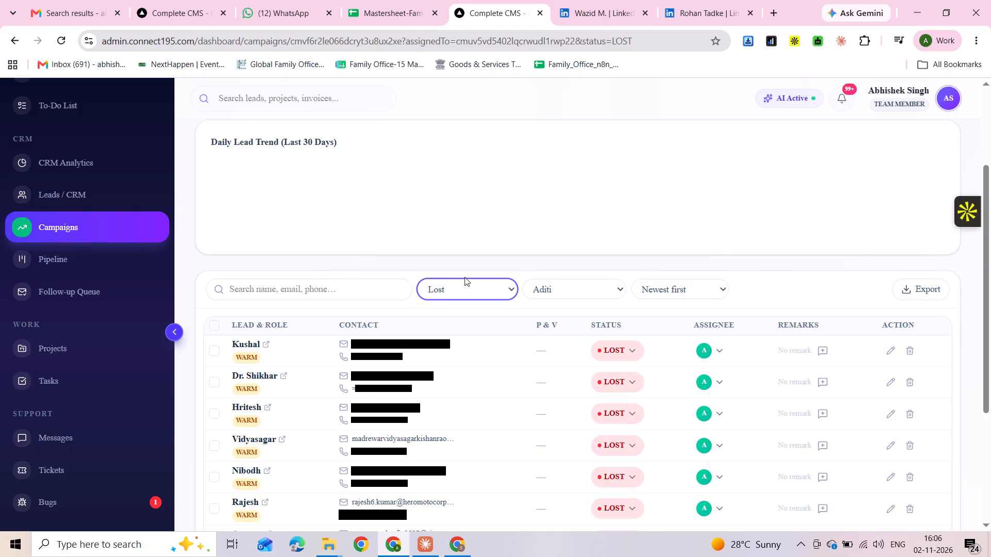
Recheck Aditi's New leads, then reset the filter to all statuses and look through her full lead list.
{"action": "left_click", "coordinate": [440, 295]}
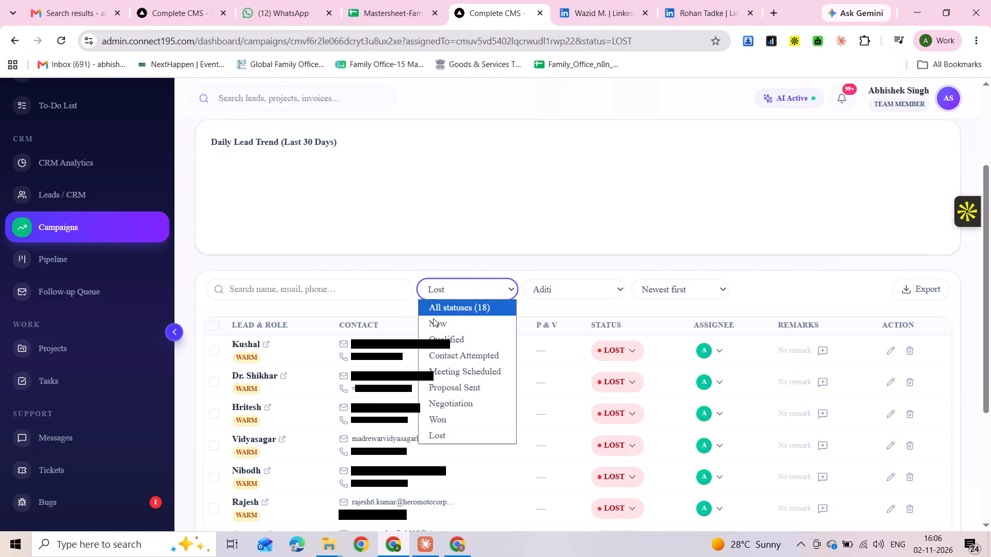
{"action": "left_click", "coordinate": [433, 319]}
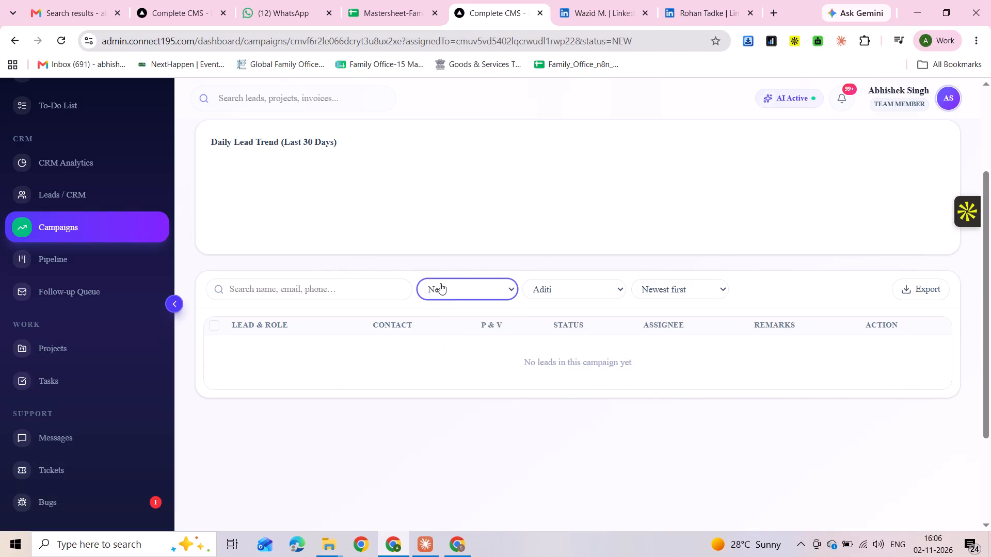
{"action": "left_click", "coordinate": [441, 283]}
{"action": "left_click", "coordinate": [437, 309]}
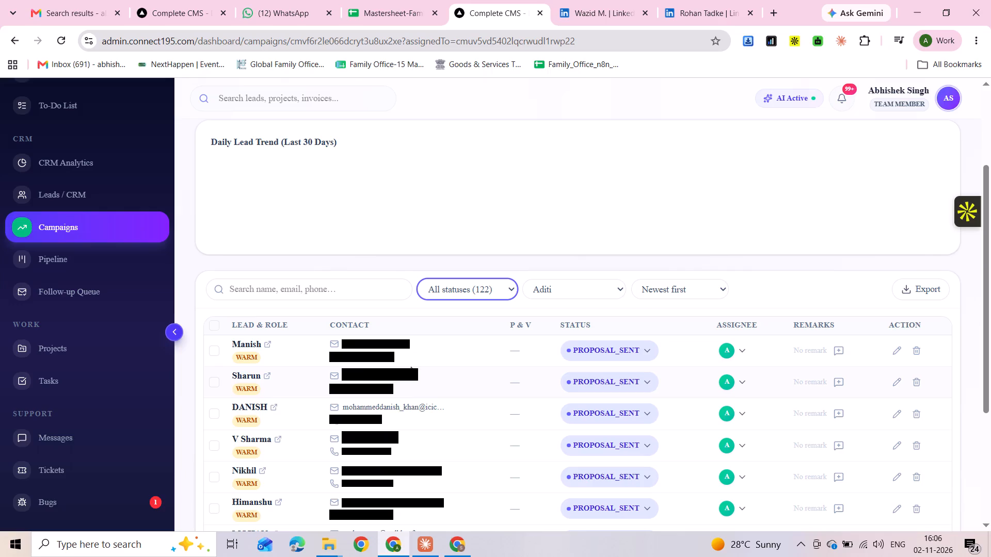
{"action": "scroll", "coordinate": [408, 369], "scroll_direction": "down", "scroll_amount": 1}
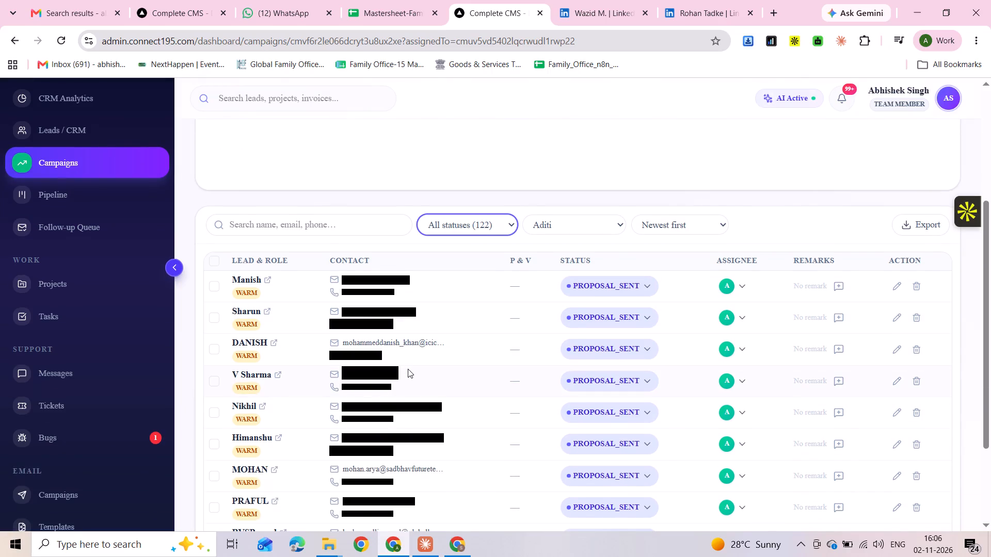
{"action": "scroll", "coordinate": [408, 369], "scroll_direction": "down", "scroll_amount": 4}
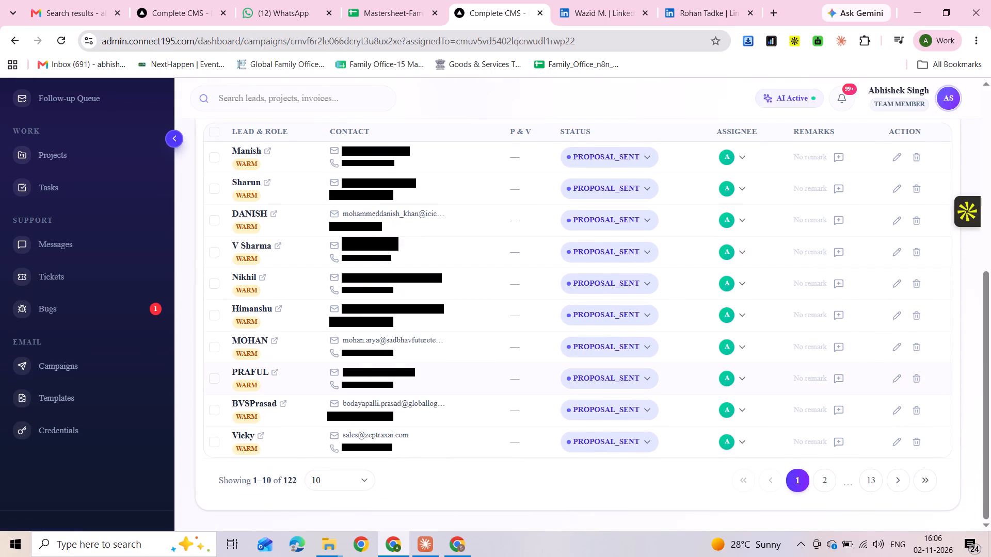
{"action": "scroll", "coordinate": [395, 367], "scroll_direction": "up", "scroll_amount": 2}
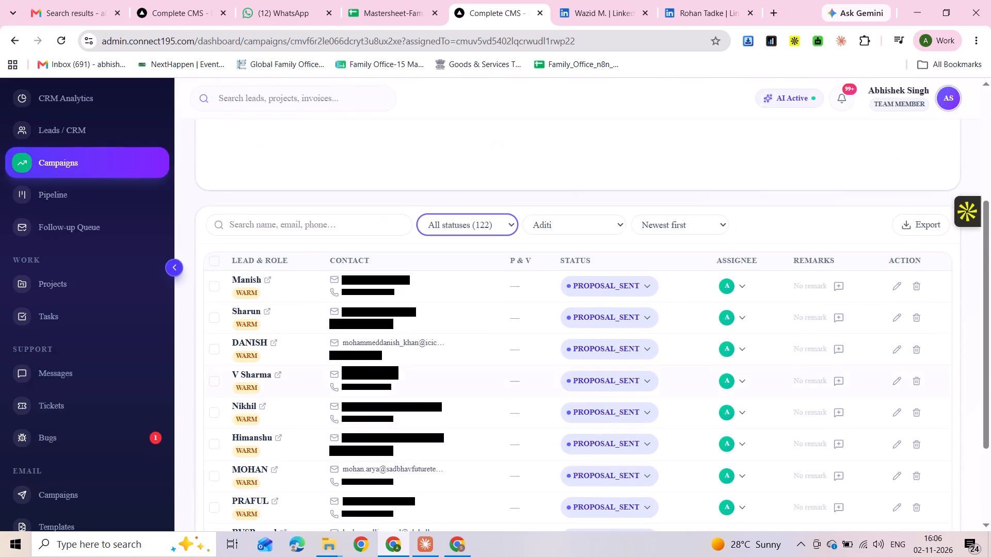
Change the assignee filter to Divyanshi and look through the assigned leads across all statuses.
{"action": "left_click", "coordinate": [541, 219]}
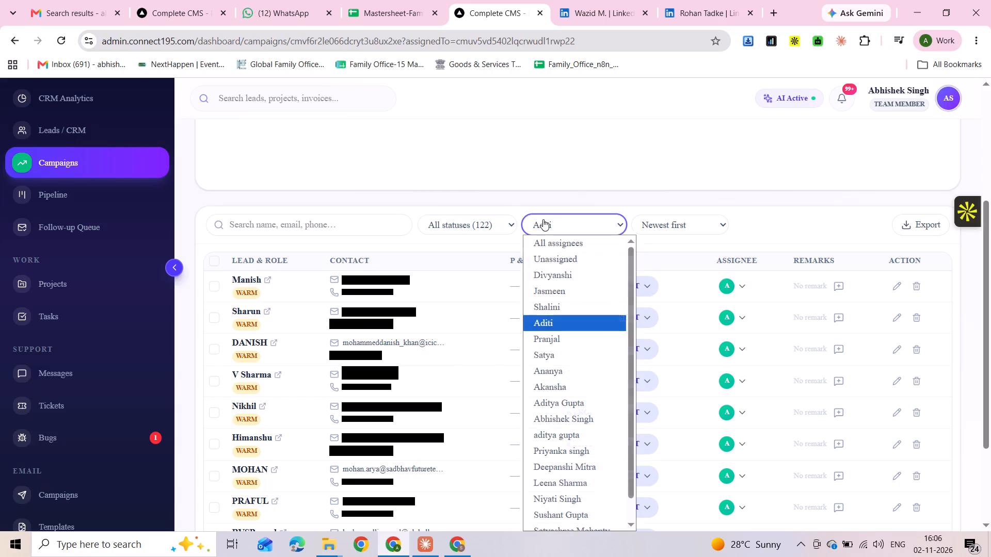
{"action": "left_click", "coordinate": [542, 276]}
{"action": "left_click", "coordinate": [465, 222]}
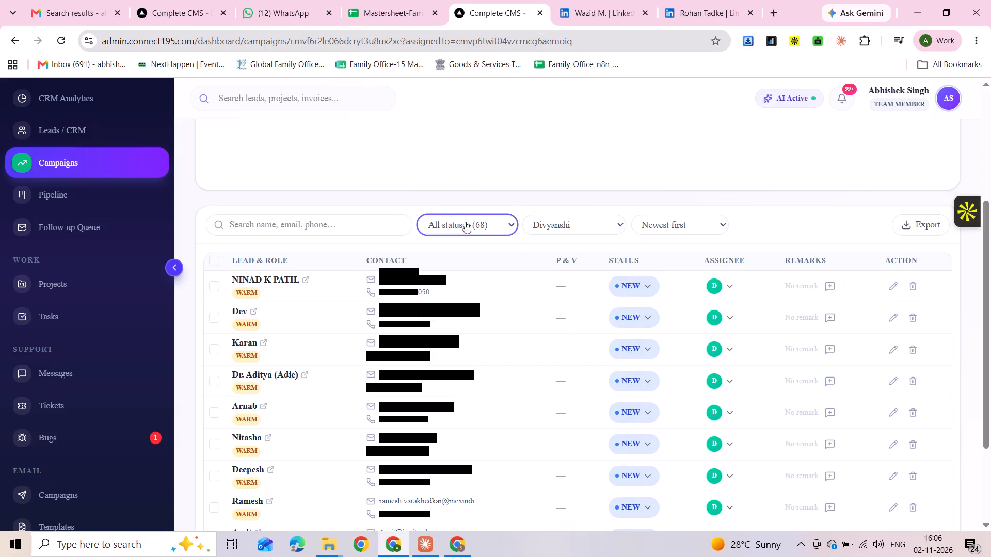
{"action": "double_click", "coordinate": [455, 240]}
{"action": "scroll", "coordinate": [446, 250], "scroll_direction": "down", "scroll_amount": 6}
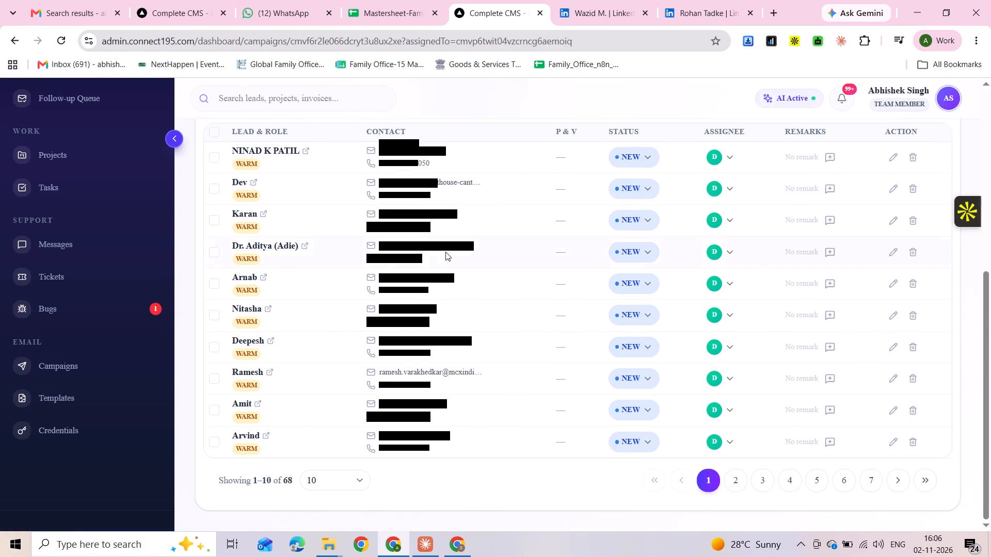
{"action": "scroll", "coordinate": [445, 252], "scroll_direction": "up", "scroll_amount": 2}
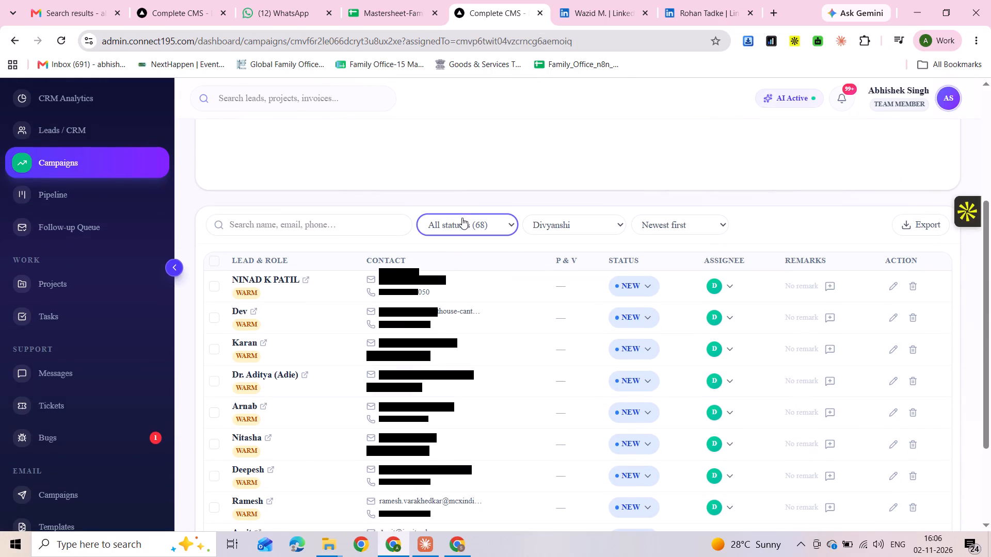
Narrow Divyanshi's campaign leads to the New status and look through them.
{"action": "left_click", "coordinate": [462, 218]}
{"action": "double_click", "coordinate": [465, 256]}
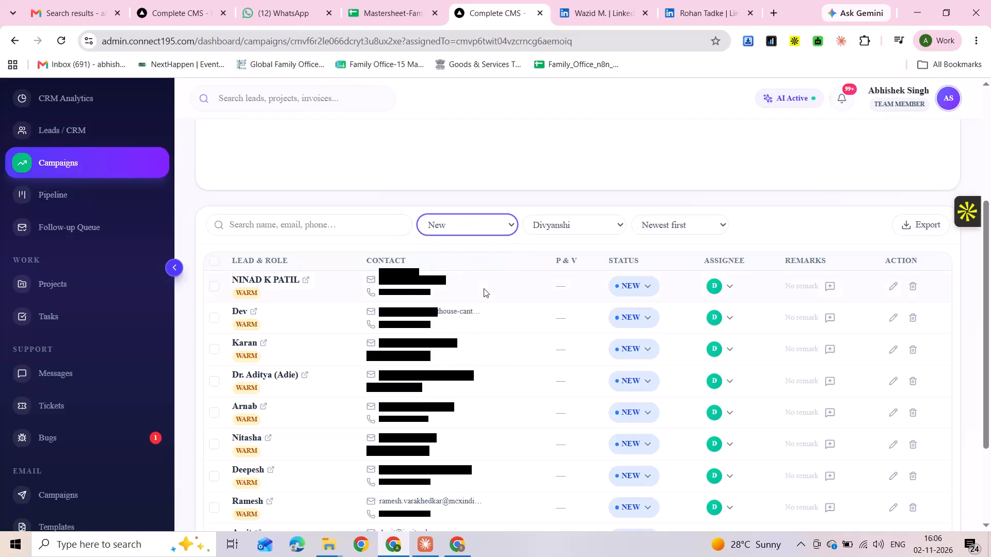
{"action": "scroll", "coordinate": [484, 288], "scroll_direction": "down", "scroll_amount": 6}
{"action": "scroll", "coordinate": [484, 288], "scroll_direction": "up", "scroll_amount": 1}
{"action": "scroll", "coordinate": [484, 288], "scroll_direction": "down", "scroll_amount": 2}
{"action": "scroll", "coordinate": [484, 288], "scroll_direction": "up", "scroll_amount": 1}
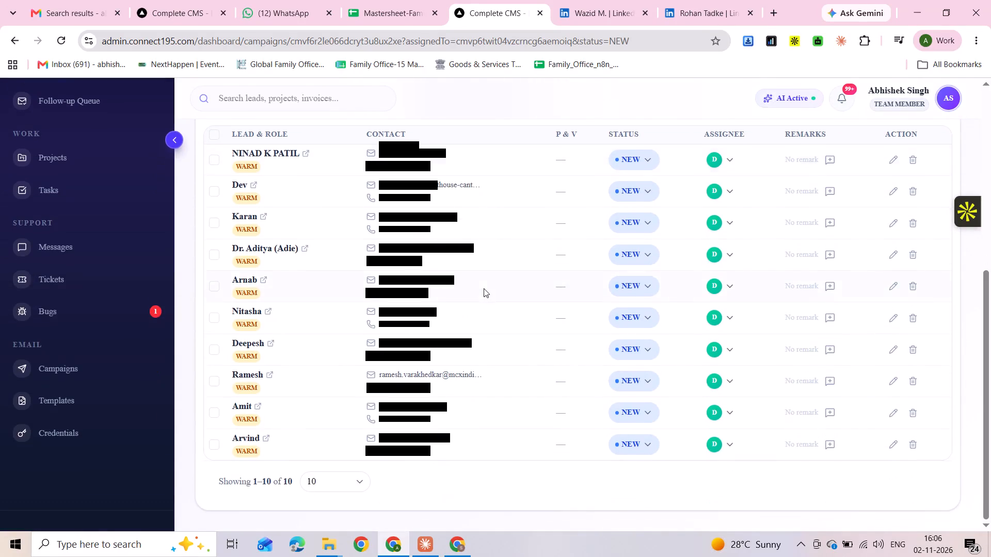
Switch the status filter to Qualified and check Divyanshi's leads at that stage.
{"action": "scroll", "coordinate": [484, 288], "scroll_direction": "up", "scroll_amount": 2}
{"action": "left_click", "coordinate": [460, 282]}
{"action": "left_click", "coordinate": [447, 340]}
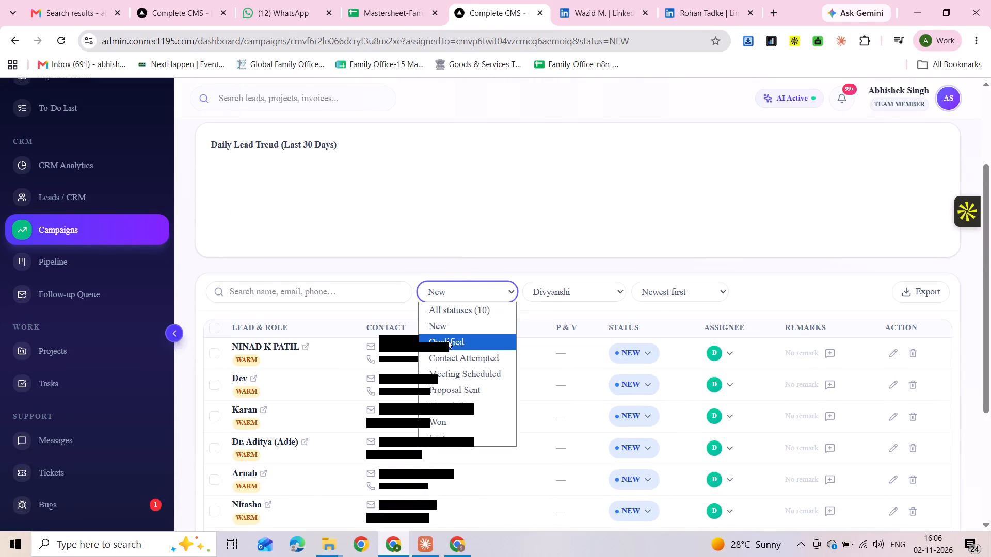
{"action": "scroll", "coordinate": [448, 323], "scroll_direction": "down", "scroll_amount": 5}
{"action": "scroll", "coordinate": [449, 321], "scroll_direction": "up", "scroll_amount": 2}
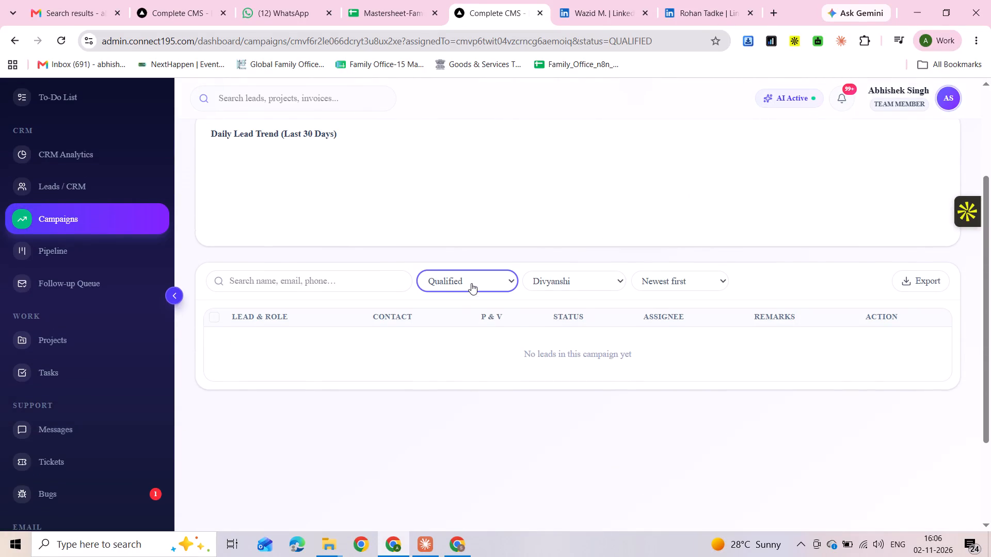
Switch the status filter to Contact Attempted and look through Divyanshi's leads at that stage.
{"action": "left_click", "coordinate": [471, 283]}
{"action": "left_click", "coordinate": [464, 342]}
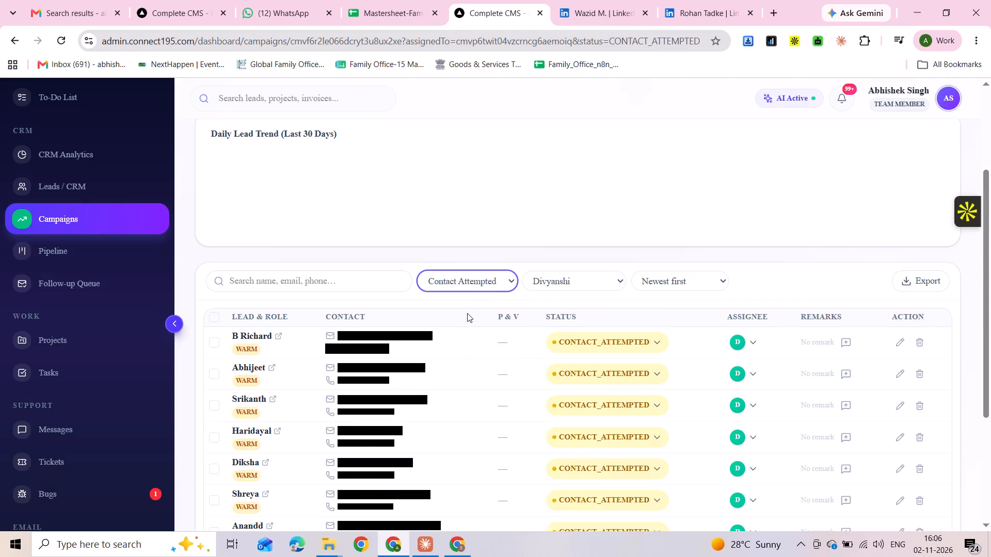
{"action": "scroll", "coordinate": [463, 304], "scroll_direction": "down", "scroll_amount": 3}
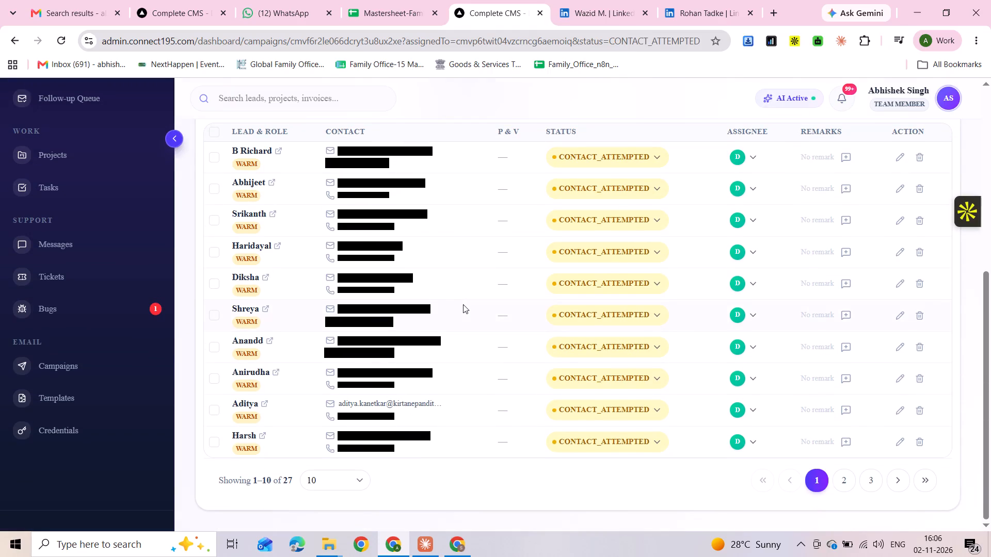
Switch the campaign's lead filters to the New status and to Abhishek as assignee.
{"action": "scroll", "coordinate": [463, 304], "scroll_direction": "up", "scroll_amount": 4}
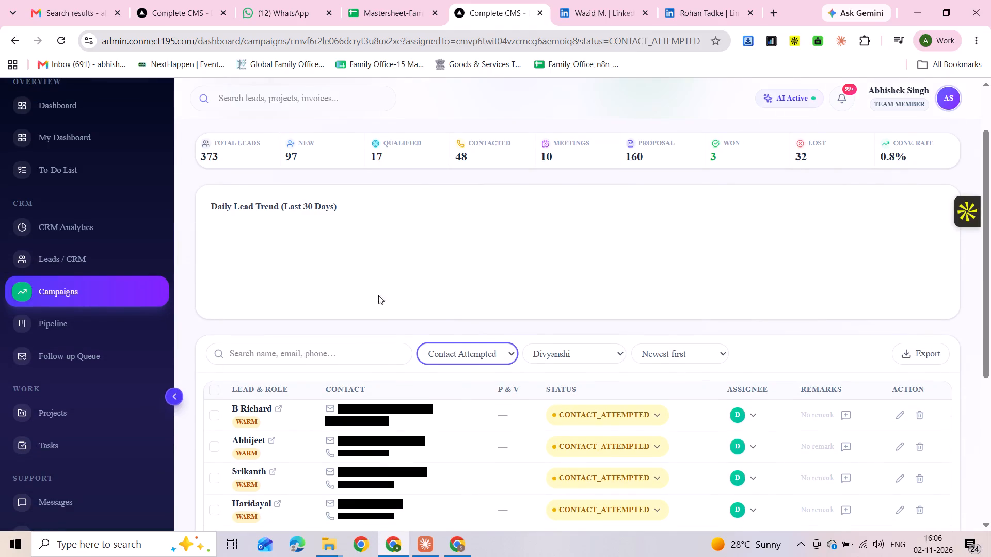
{"action": "left_click", "coordinate": [454, 353]}
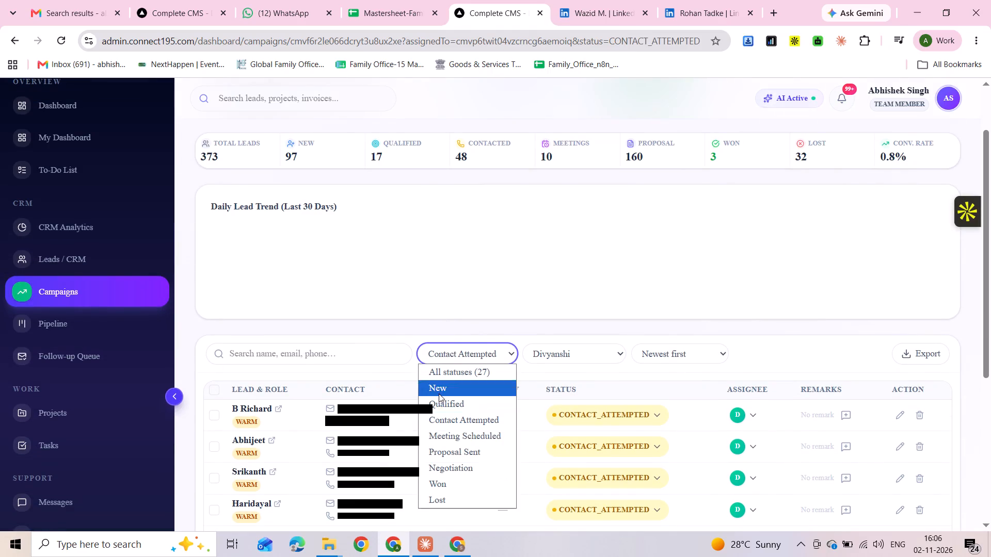
{"action": "left_click", "coordinate": [439, 385]}
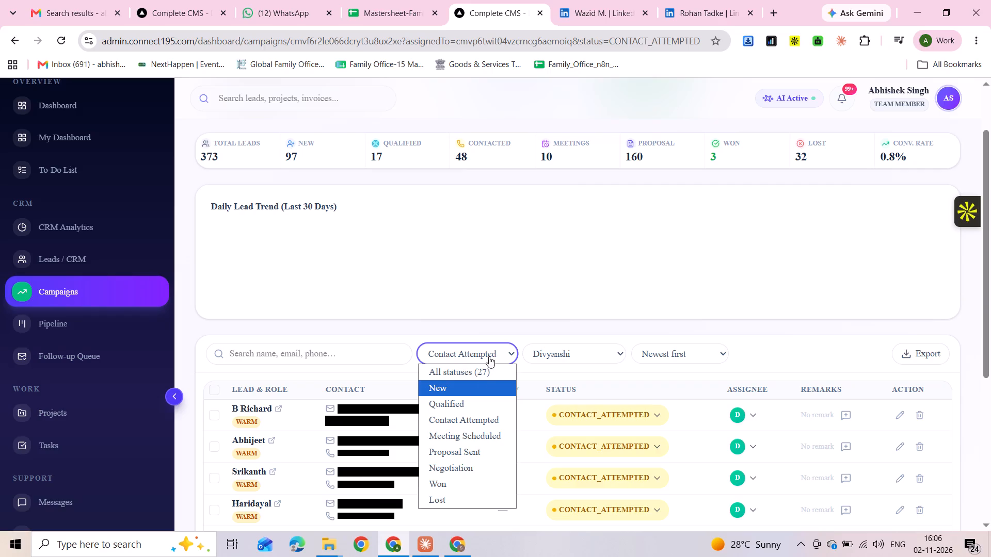
{"action": "left_click", "coordinate": [439, 392]}
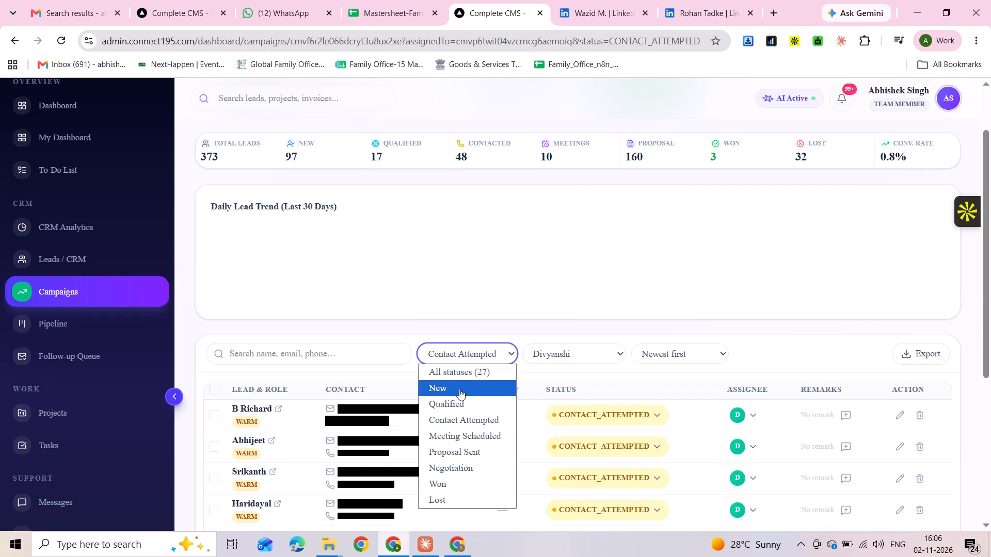
{"action": "left_click", "coordinate": [459, 389]}
{"action": "left_click", "coordinate": [537, 352]}
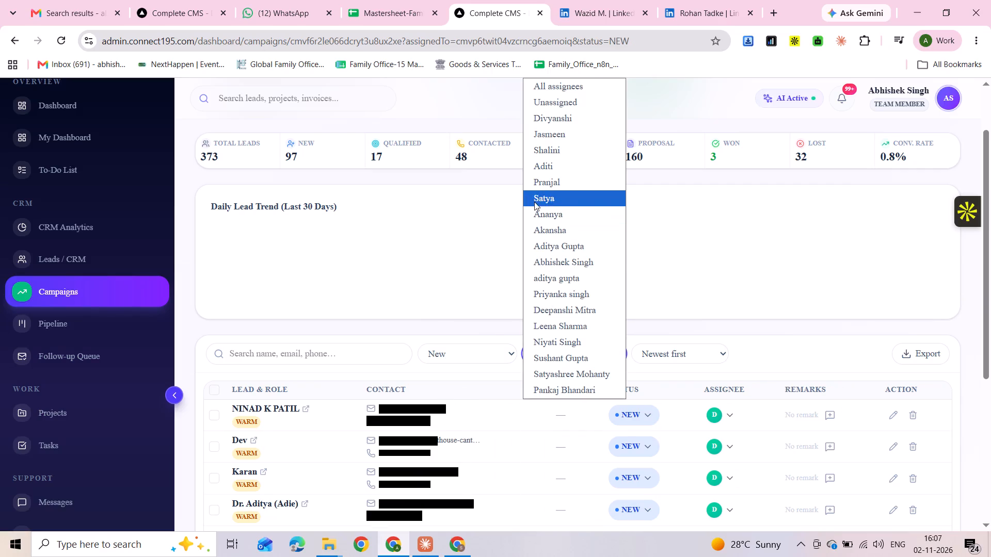
{"action": "left_click", "coordinate": [534, 255]}
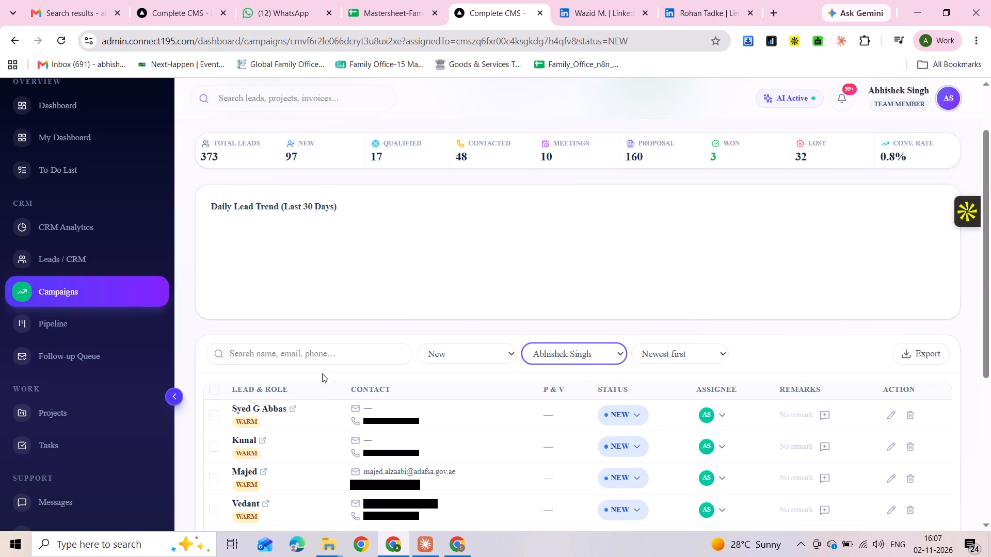
Search Abhishek's campaign leads for "rohan" across all statuses and open Rohan's lead record.
{"action": "left_click", "coordinate": [313, 359]}
{"action": "type", "text": "roha"}
{"action": "key", "text": "n"}
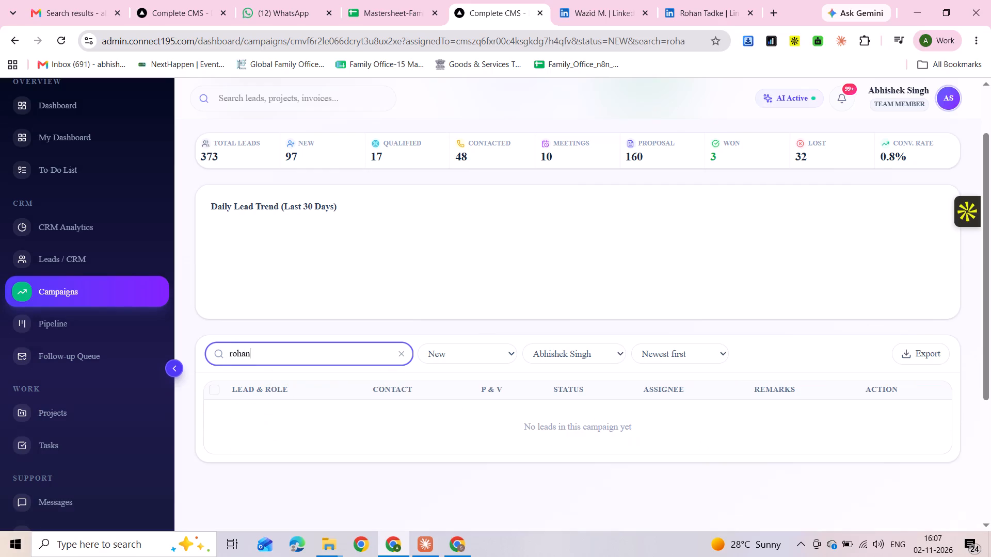
{"action": "left_click", "coordinate": [441, 356]}
{"action": "left_click", "coordinate": [443, 378]}
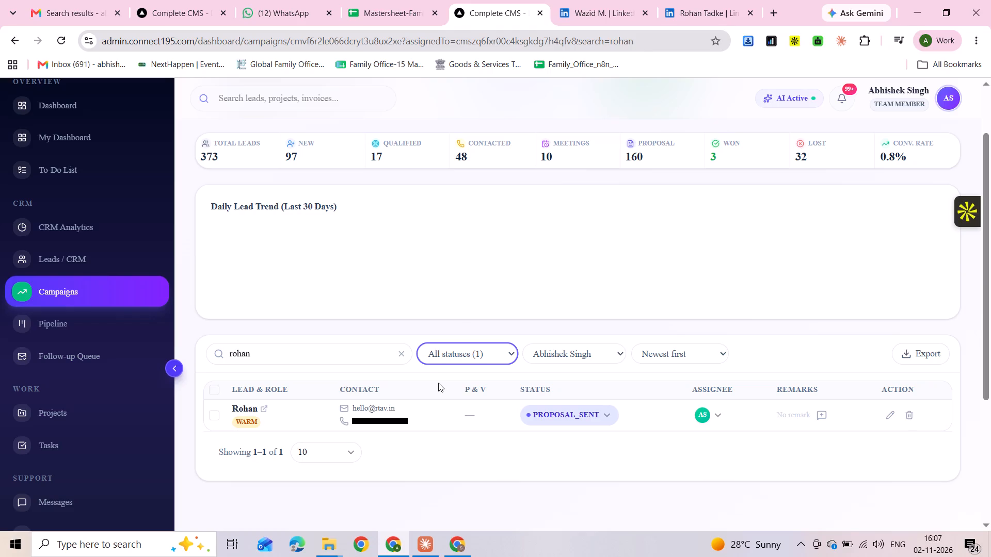
{"action": "left_click", "coordinate": [238, 411]}
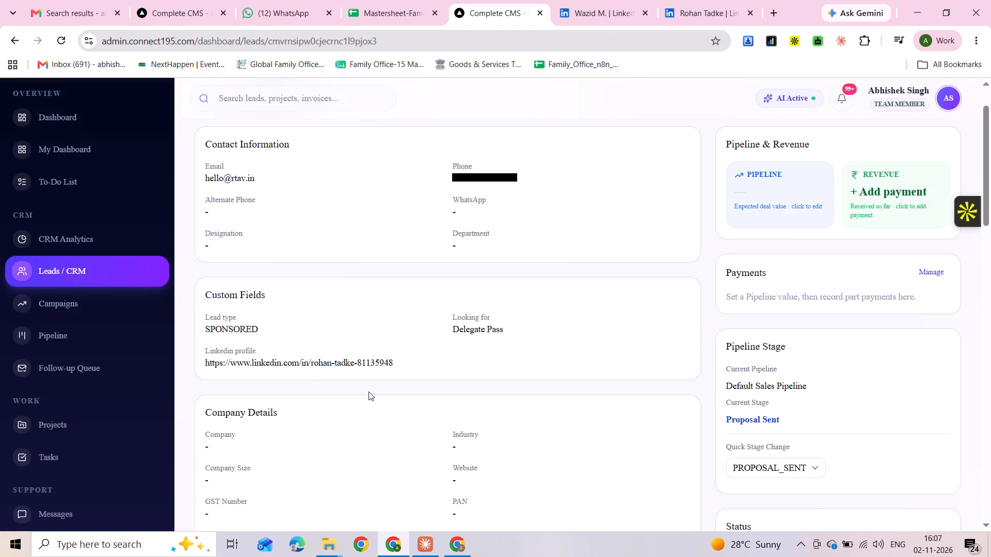
Change Rohan's pipeline stage to Lost.
{"action": "scroll", "coordinate": [369, 391], "scroll_direction": "up", "scroll_amount": 2}
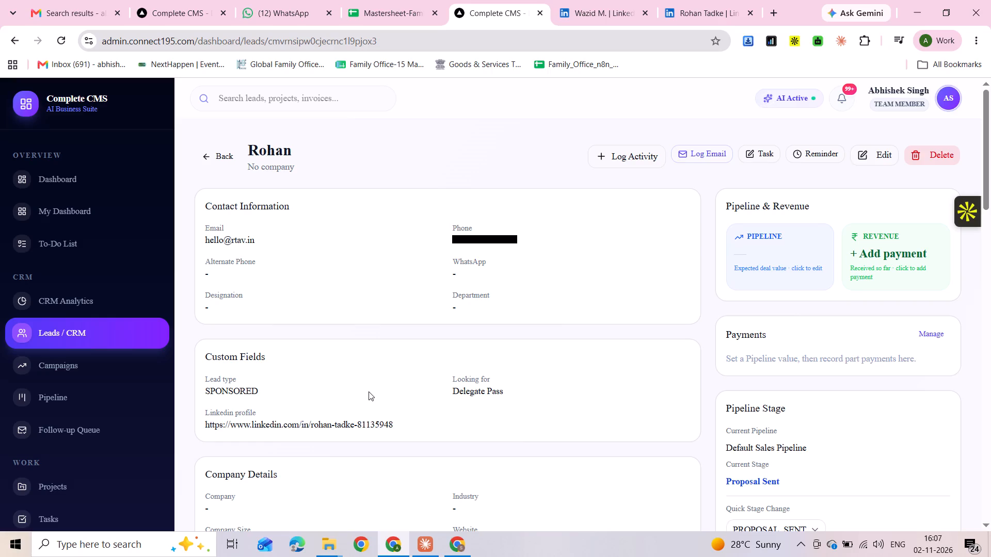
{"action": "scroll", "coordinate": [928, 312], "scroll_direction": "down", "scroll_amount": 2}
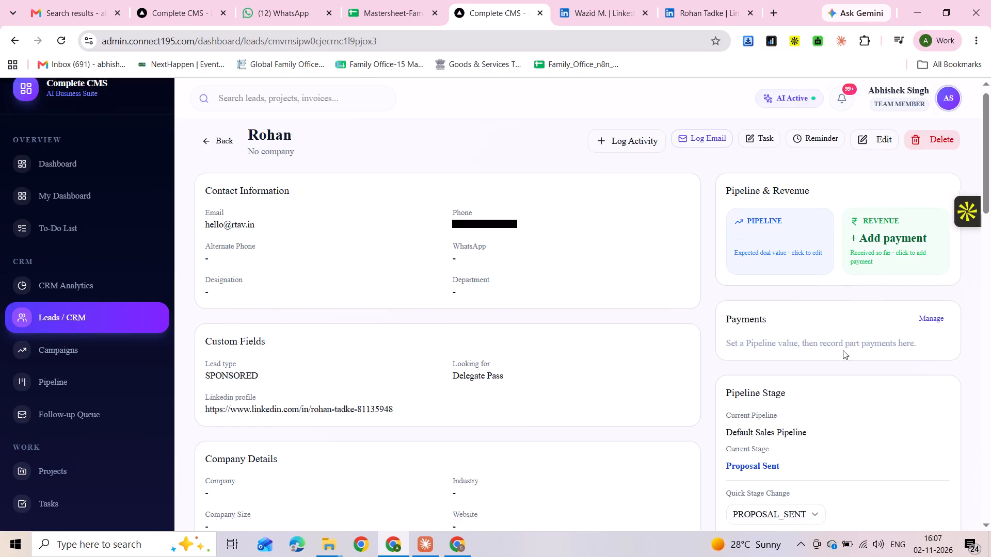
{"action": "scroll", "coordinate": [843, 350], "scroll_direction": "down", "scroll_amount": 1}
{"action": "left_click", "coordinate": [747, 339]}
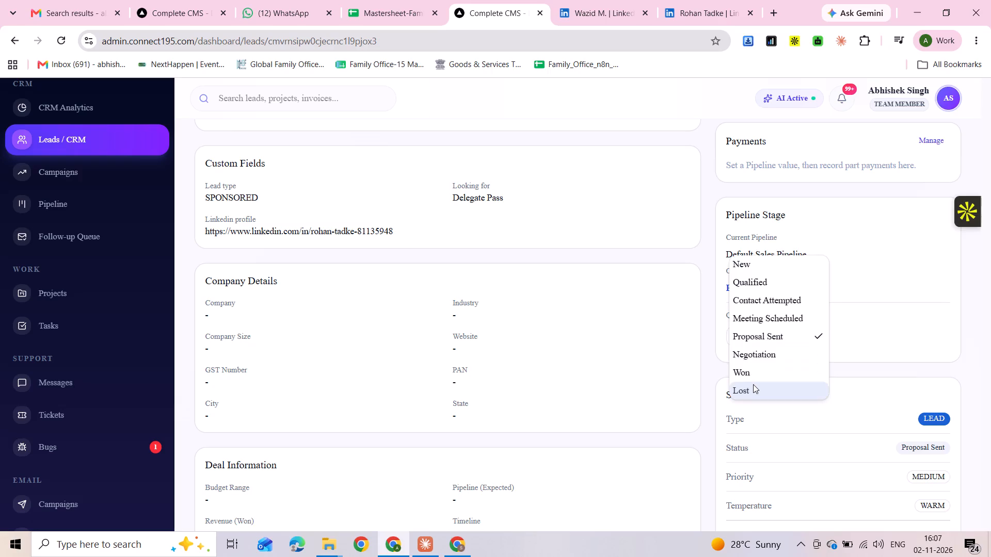
{"action": "left_click", "coordinate": [753, 384]}
Post the discussion note "not intrested due to commercials" on Rohan's lead record.
{"action": "scroll", "coordinate": [665, 382], "scroll_direction": "up", "scroll_amount": 6}
{"action": "scroll", "coordinate": [456, 368], "scroll_direction": "down", "scroll_amount": 4}
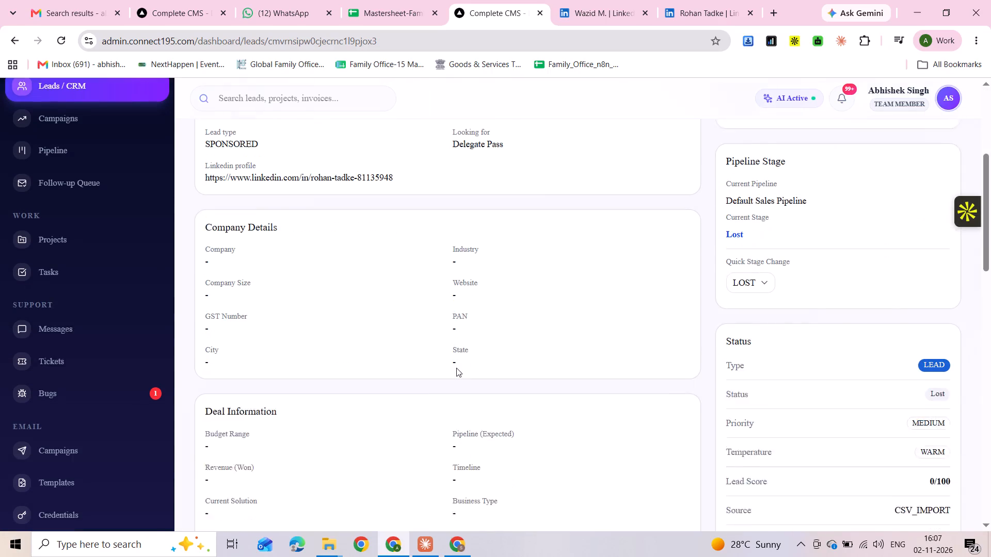
{"action": "scroll", "coordinate": [456, 368], "scroll_direction": "up", "scroll_amount": 1}
{"action": "scroll", "coordinate": [456, 368], "scroll_direction": "down", "scroll_amount": 7}
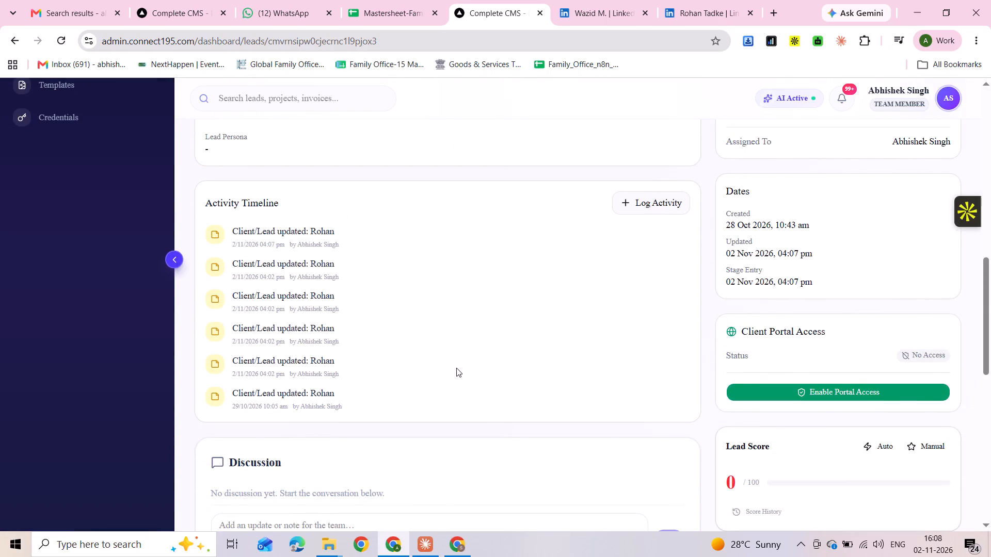
{"action": "scroll", "coordinate": [456, 368], "scroll_direction": "up", "scroll_amount": 9}
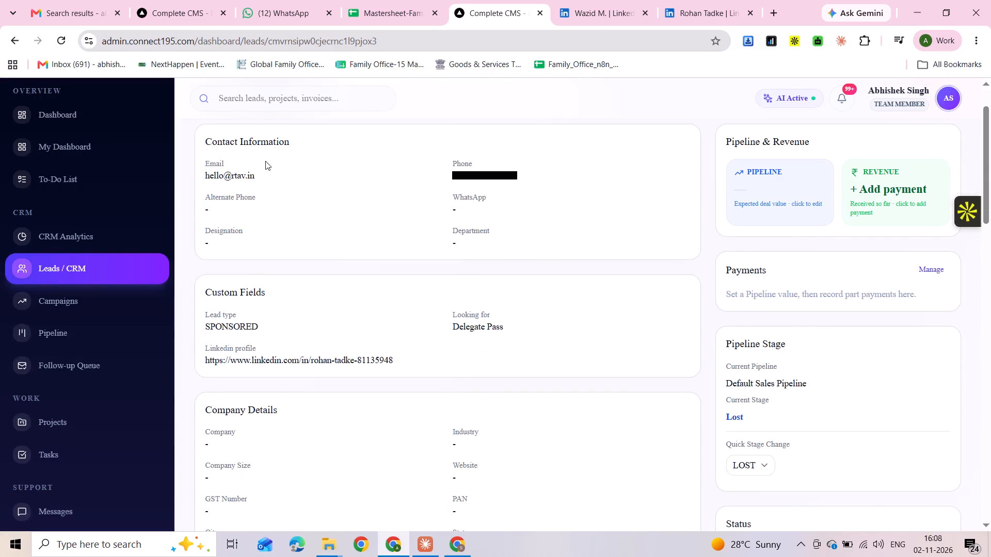
{"action": "scroll", "coordinate": [262, 198], "scroll_direction": "up", "scroll_amount": 4}
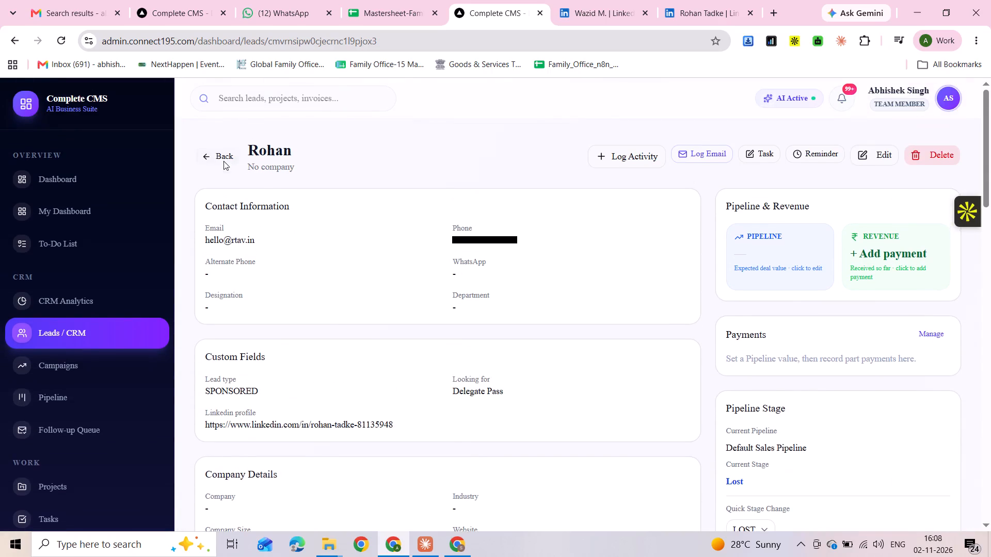
{"action": "scroll", "coordinate": [404, 435], "scroll_direction": "down", "scroll_amount": 9}
{"action": "scroll", "coordinate": [254, 511], "scroll_direction": "down", "scroll_amount": 4}
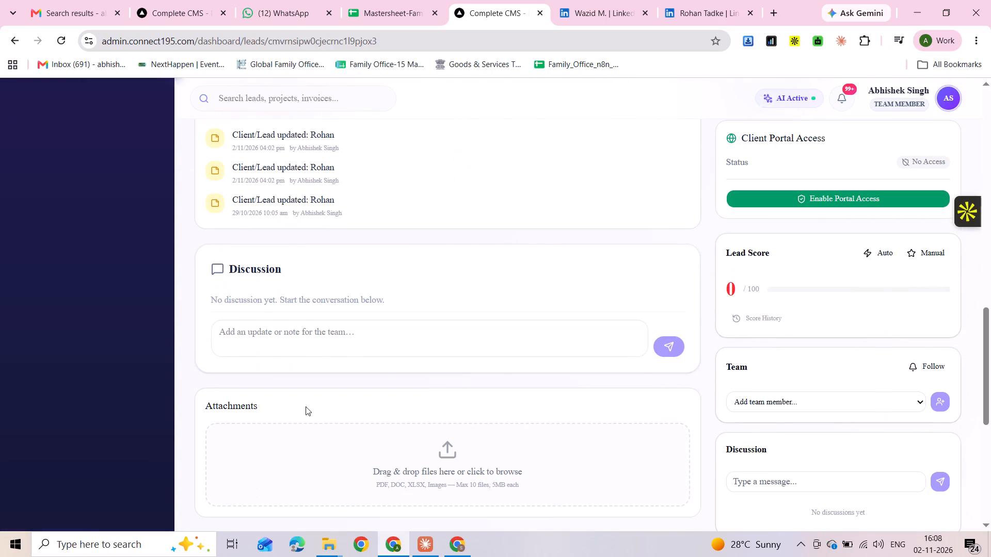
{"action": "double_click", "coordinate": [369, 334]}
{"action": "type", "text": "not intrested due to commercials"}
{"action": "key", "text": "space"}
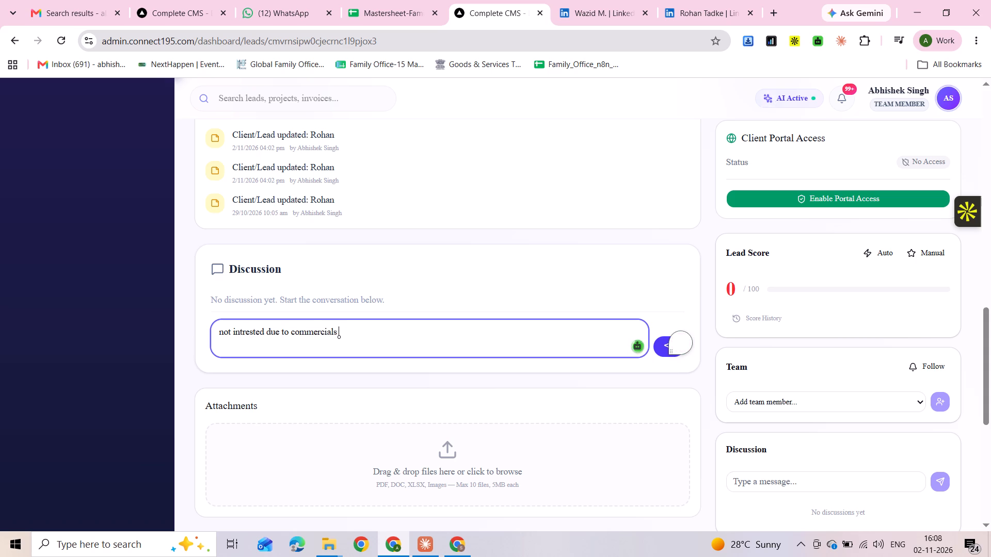
{"action": "left_click", "coordinate": [658, 349]}
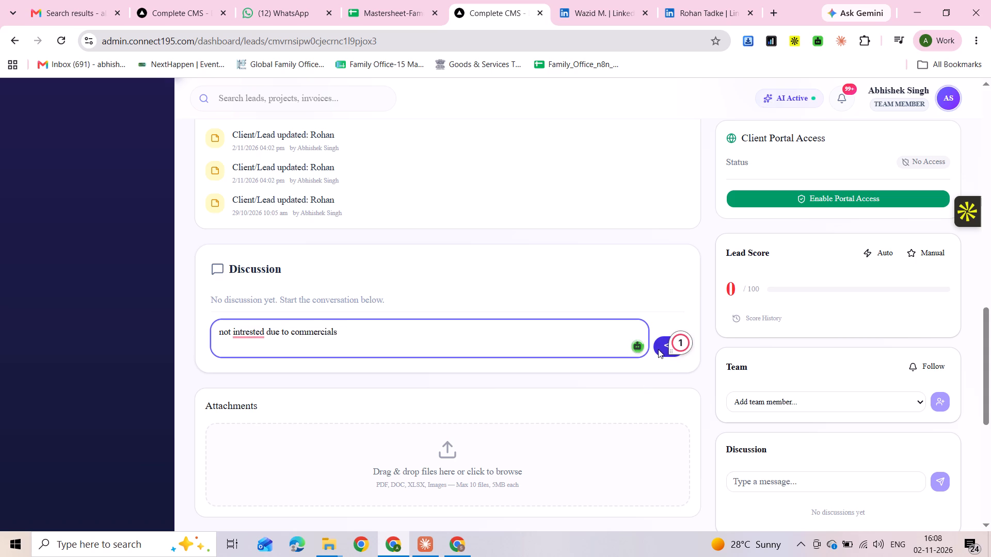
Leave Rohan's record, return to the campaigns list and open the Linkedin-family-office-leads-v2 campaign.
{"action": "scroll", "coordinate": [521, 435], "scroll_direction": "up", "scroll_amount": 16}
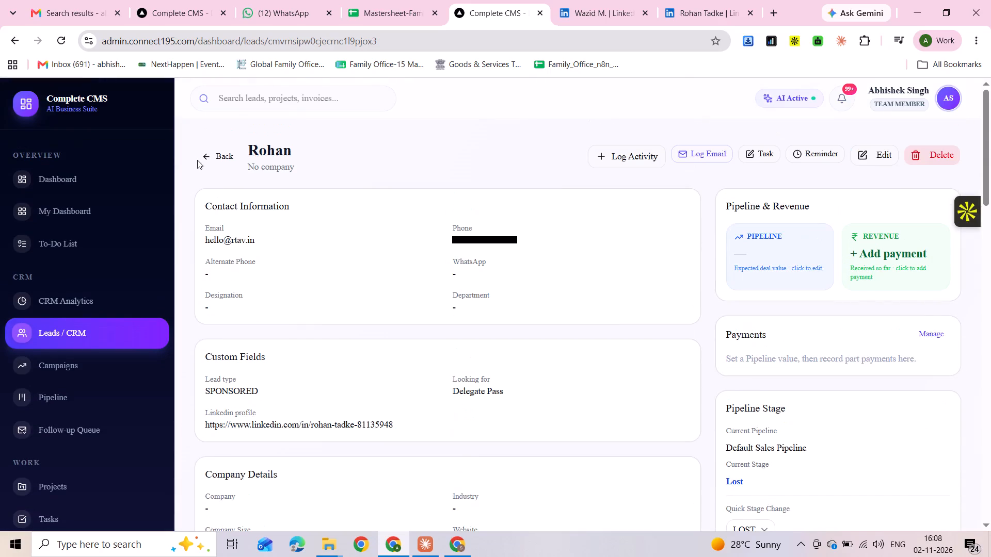
{"action": "left_click", "coordinate": [215, 155]}
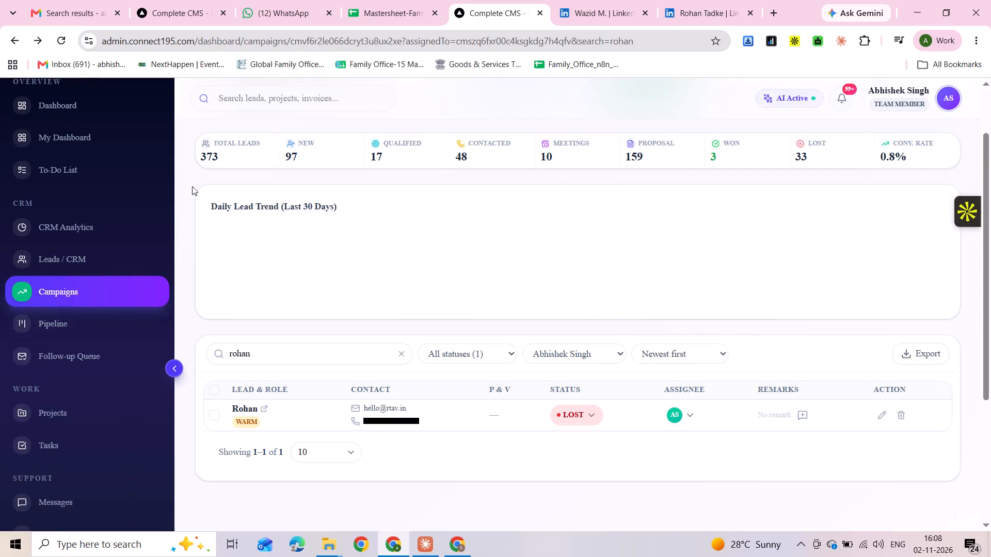
{"action": "left_click", "coordinate": [53, 298]}
{"action": "scroll", "coordinate": [257, 474], "scroll_direction": "down", "scroll_amount": 1}
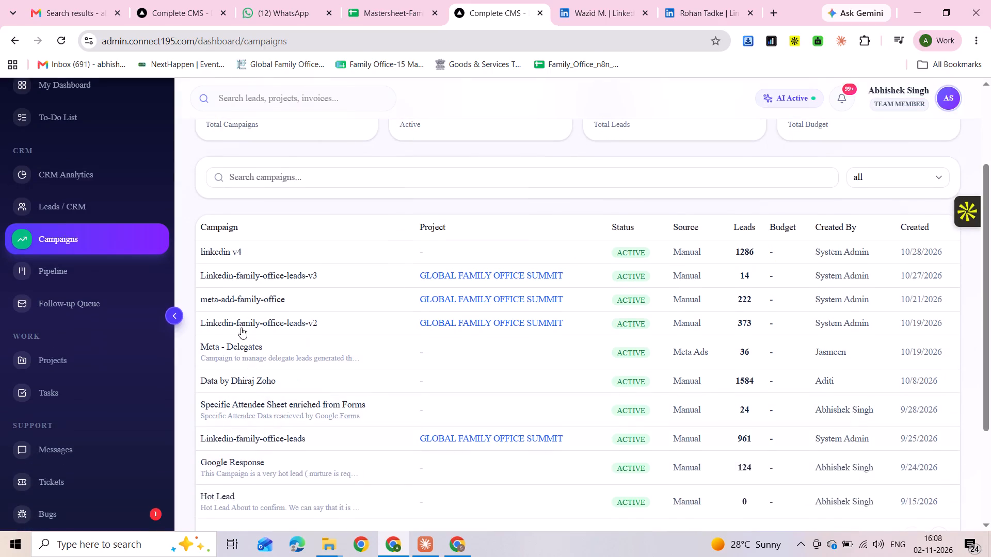
{"action": "left_click", "coordinate": [242, 325]}
Filter the campaign's leads to the New status and to Abhishek as assignee.
{"action": "scroll", "coordinate": [379, 351], "scroll_direction": "down", "scroll_amount": 5}
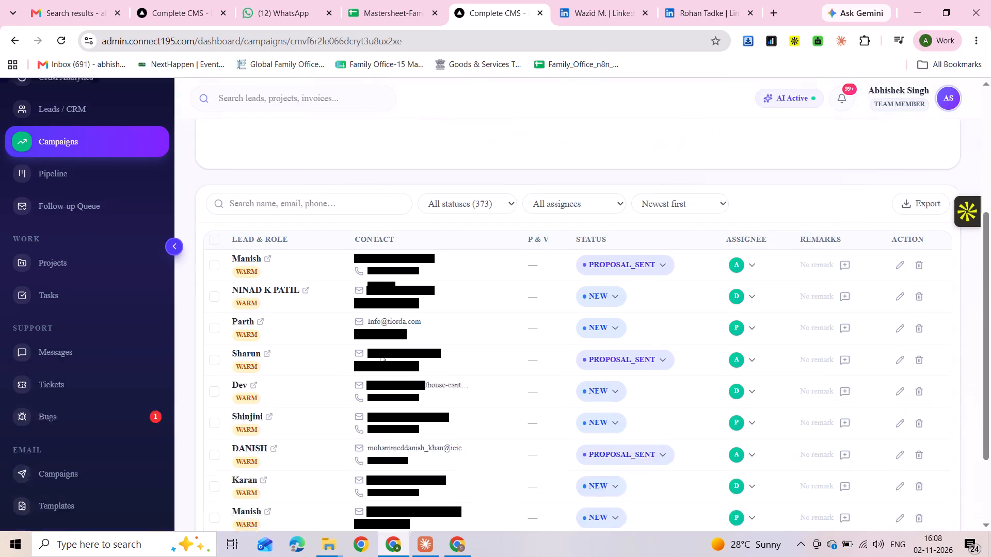
{"action": "scroll", "coordinate": [380, 354], "scroll_direction": "up", "scroll_amount": 1}
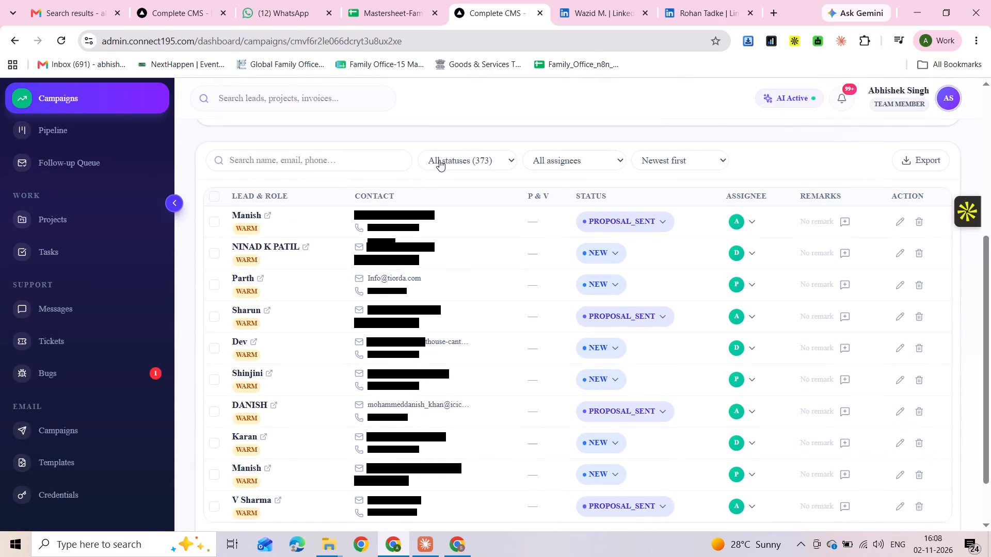
{"action": "left_click", "coordinate": [439, 160]}
{"action": "left_click", "coordinate": [443, 191]}
{"action": "double_click", "coordinate": [554, 163]}
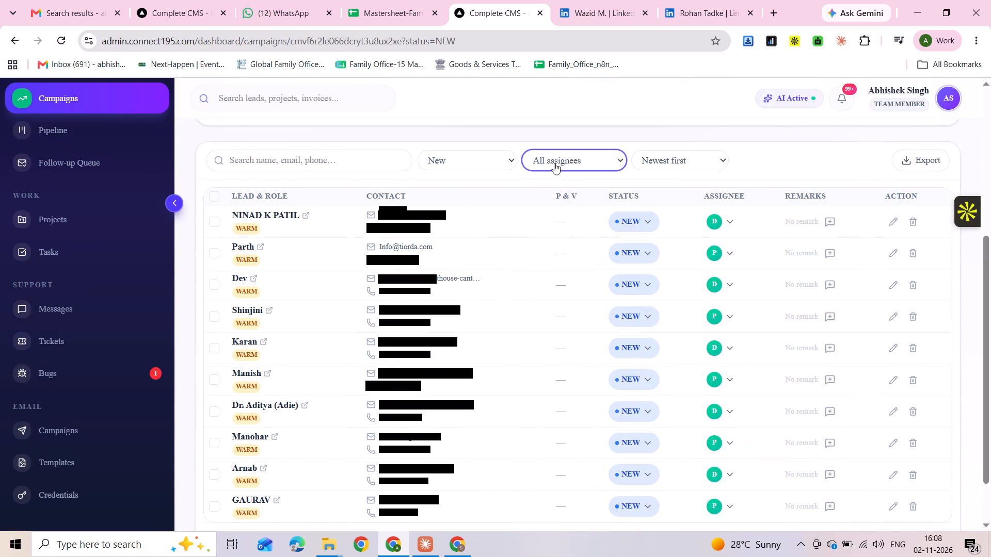
{"action": "left_click", "coordinate": [555, 165]}
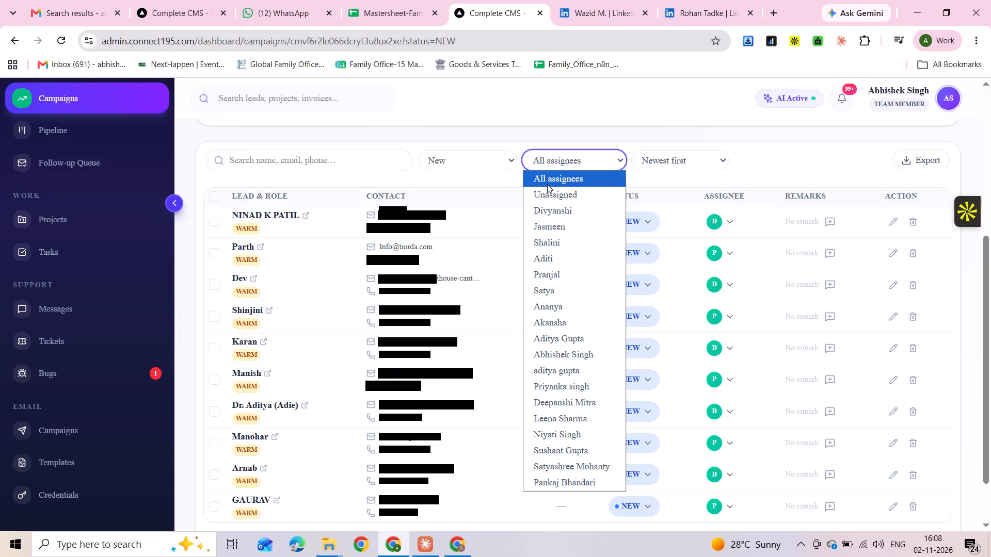
{"action": "left_click", "coordinate": [567, 352]}
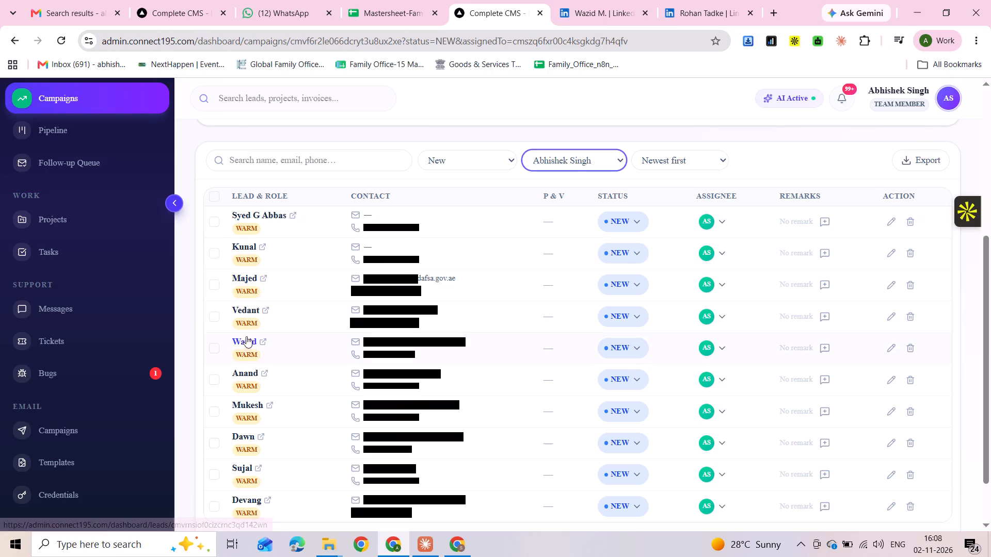
Open Vedant's lead record and copy the LinkedIn profile link from its custom fields.
{"action": "left_click", "coordinate": [246, 312]}
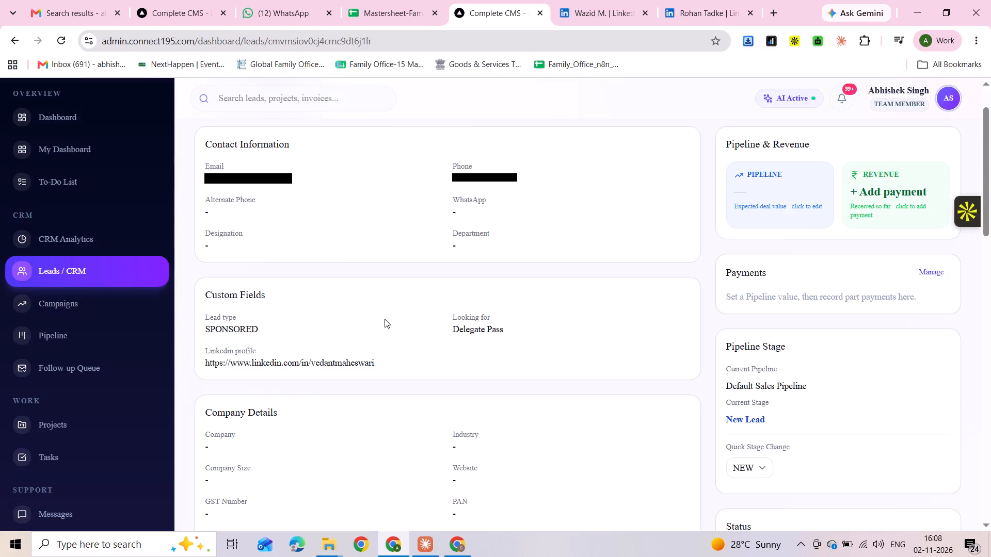
{"action": "left_click", "coordinate": [313, 182]}
{"action": "left_click_drag", "start_coordinate": [286, 184], "coordinate": [258, 187]}
{"action": "left_click_drag", "start_coordinate": [258, 187], "coordinate": [232, 192]}
{"action": "left_click", "coordinate": [330, 271]}
{"action": "left_click_drag", "start_coordinate": [392, 370], "coordinate": [225, 378]}
{"action": "left_click_drag", "start_coordinate": [211, 381], "coordinate": [194, 385]}
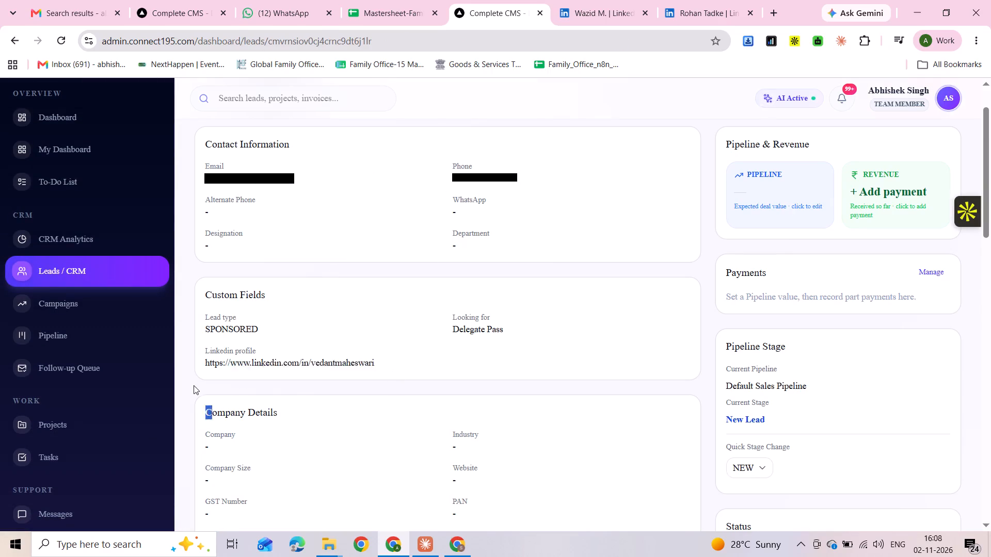
{"action": "left_click_drag", "start_coordinate": [194, 385], "coordinate": [205, 369]}
{"action": "right_click", "coordinate": [289, 358]}
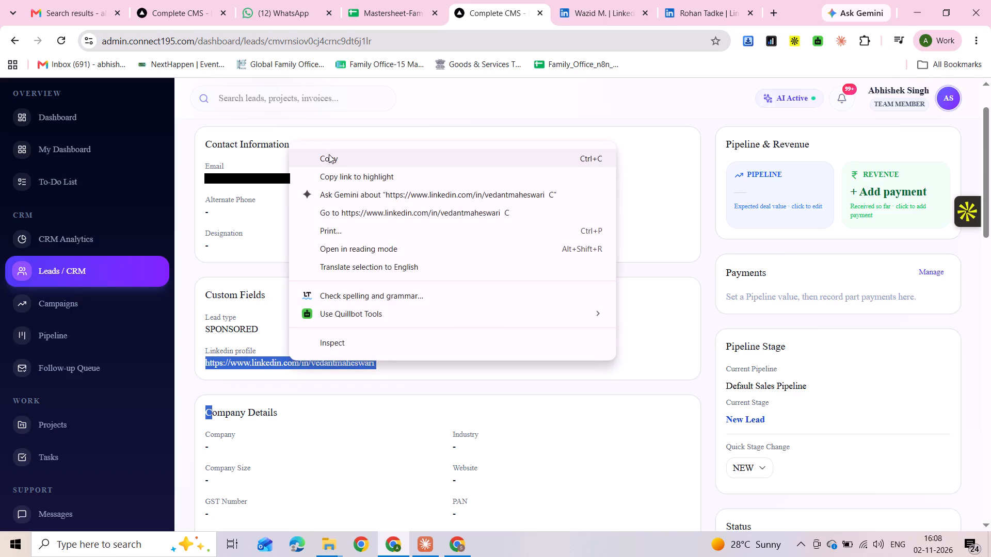
{"action": "left_click", "coordinate": [329, 157]}
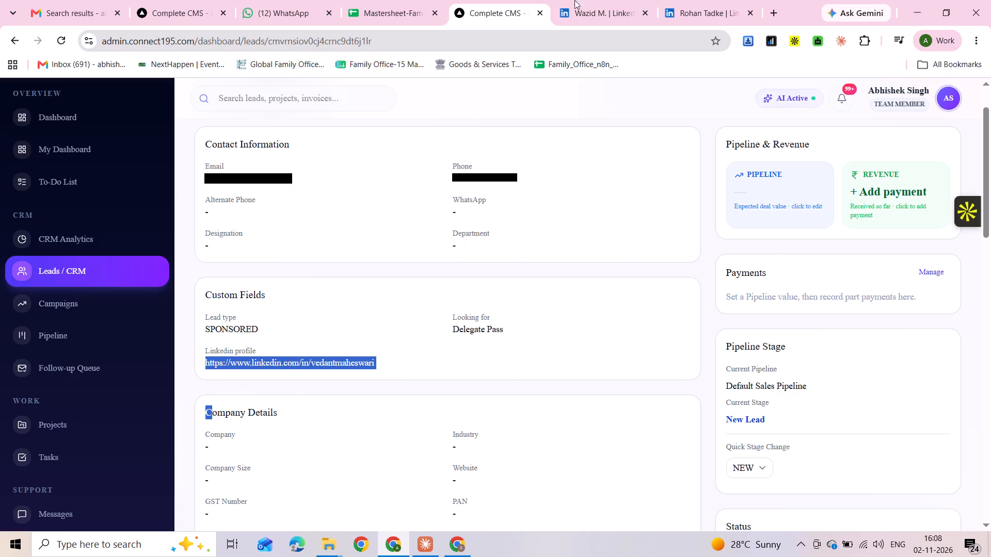
Open Vedant's LinkedIn profile from the copied link, without the stray trailing letter, in place of the Wazid profile.
{"action": "left_click", "coordinate": [610, 5]}
{"action": "left_click", "coordinate": [610, 5]}
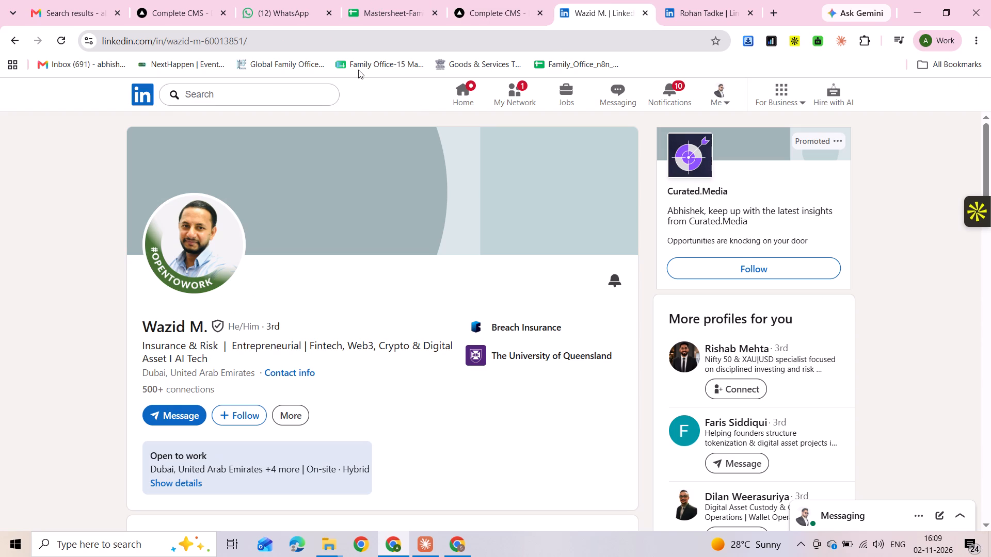
{"action": "left_click", "coordinate": [357, 36]}
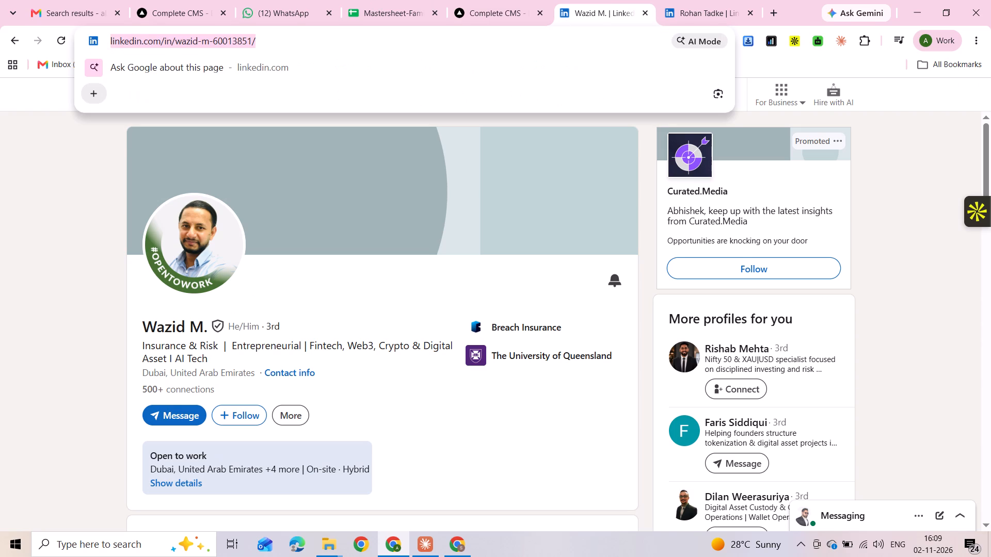
{"action": "key", "text": "ctrl+v"}
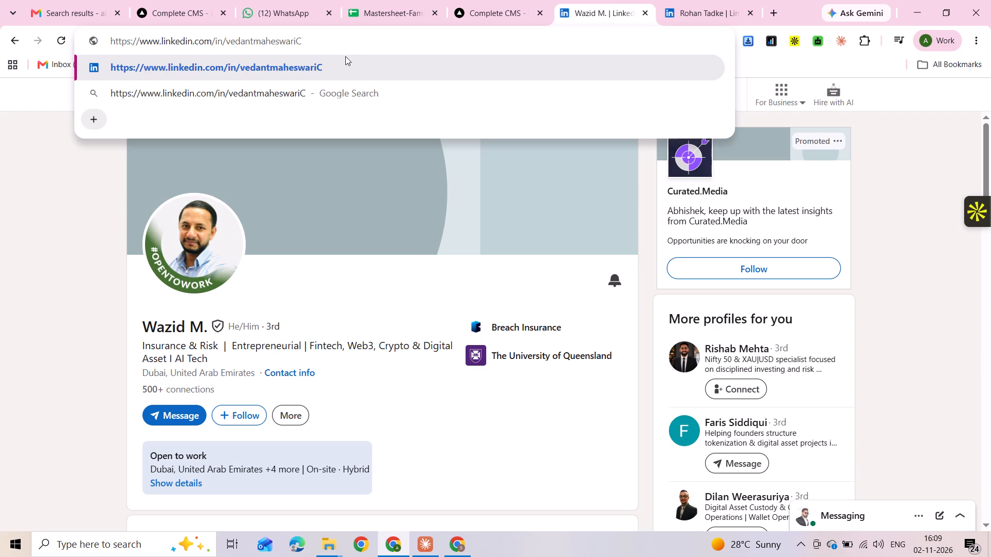
{"action": "key", "text": "BackSpace"}
{"action": "key", "text": "Return"}
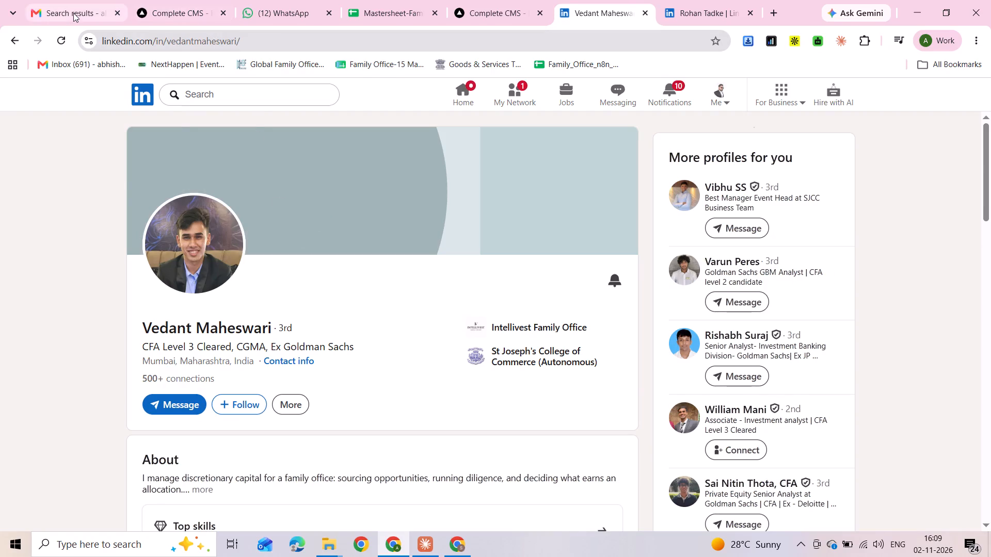
Switch to the CRM, leave Wazid's record, open Vedant's lead record and copy the email address from the contact information.
{"action": "left_click", "coordinate": [163, 11]}
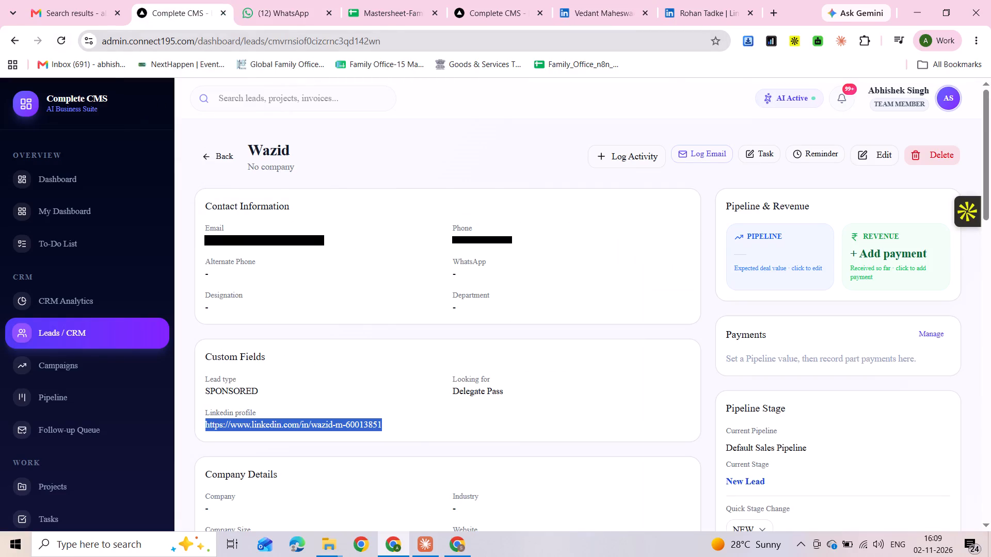
{"action": "left_click", "coordinate": [215, 155]}
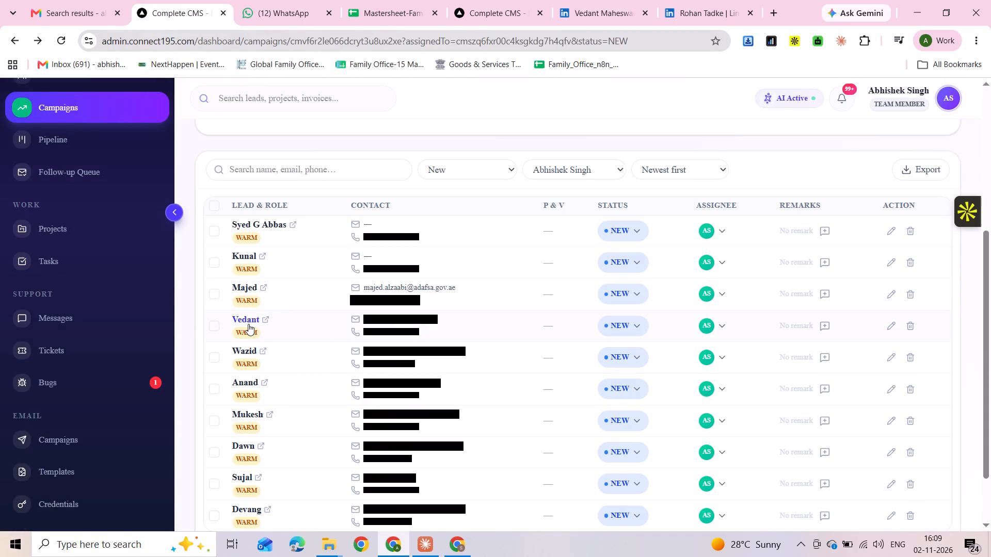
{"action": "double_click", "coordinate": [248, 324]}
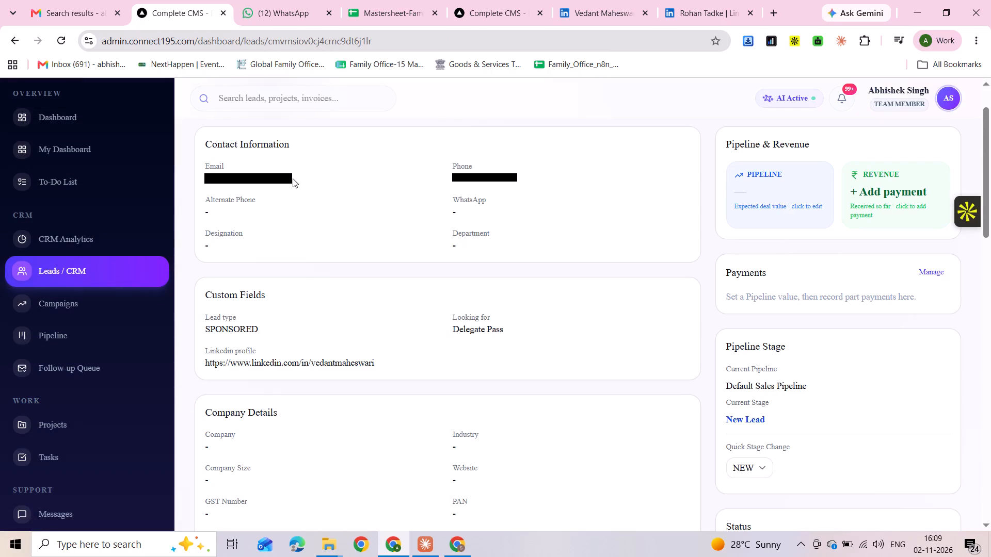
{"action": "left_click", "coordinate": [293, 179]}
{"action": "left_click_drag", "start_coordinate": [292, 179], "coordinate": [235, 192]}
{"action": "left_click_drag", "start_coordinate": [235, 192], "coordinate": [228, 188]}
{"action": "left_click_drag", "start_coordinate": [225, 186], "coordinate": [204, 182]}
{"action": "left_click_drag", "start_coordinate": [300, 194], "coordinate": [300, 189]}
{"action": "left_click", "coordinate": [295, 175]}
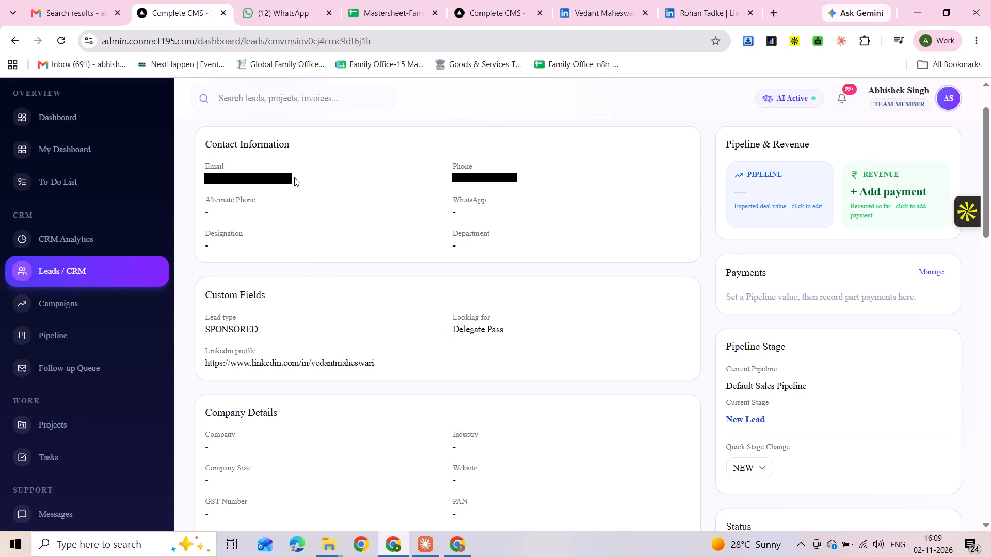
{"action": "left_click", "coordinate": [294, 177]}
{"action": "left_click_drag", "start_coordinate": [294, 177], "coordinate": [215, 185]}
{"action": "key", "text": "ctrl+c"}
{"action": "key", "text": "ctrl+c"}
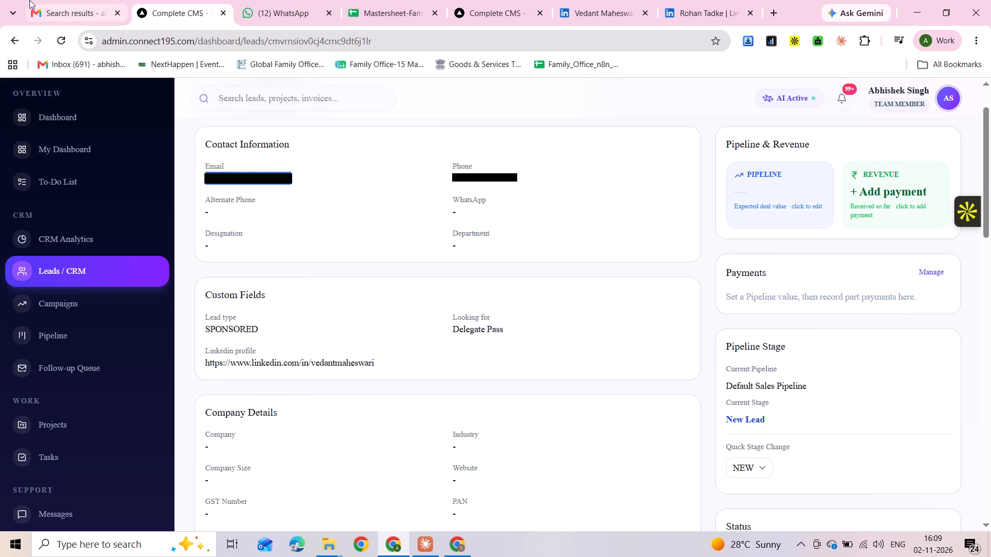
{"action": "left_click", "coordinate": [39, 7]}
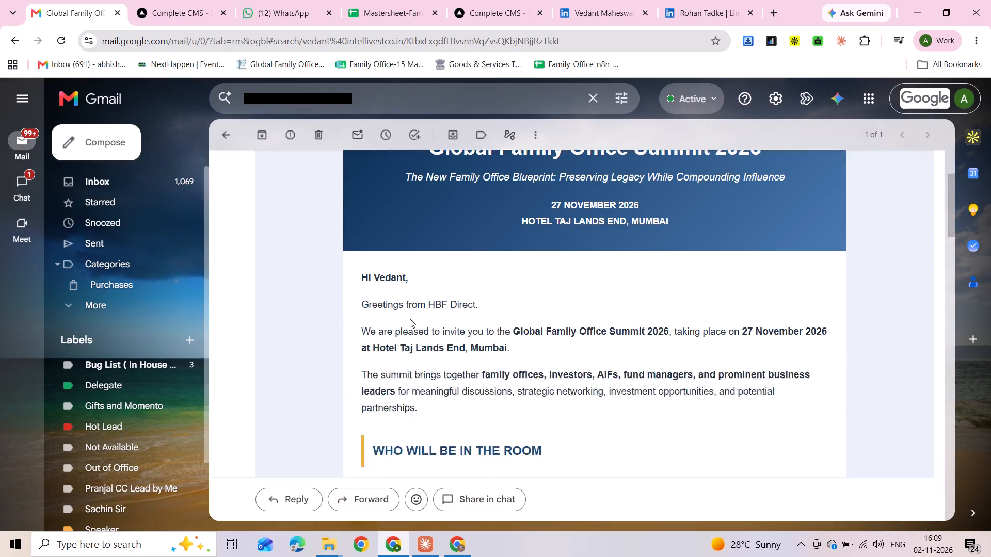
{"action": "scroll", "coordinate": [410, 319], "scroll_direction": "down", "scroll_amount": 4}
Back in the CRM, change Vedant's pipeline stage to Proposal Sent.
{"action": "double_click", "coordinate": [169, 16]}
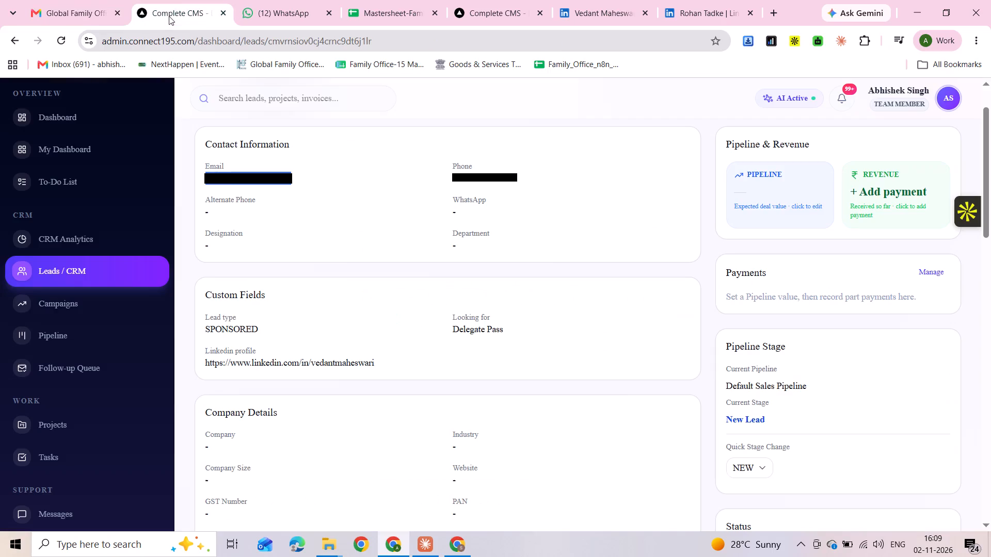
{"action": "left_click", "coordinate": [743, 464]}
{"action": "scroll", "coordinate": [743, 464], "scroll_direction": "down", "scroll_amount": 2}
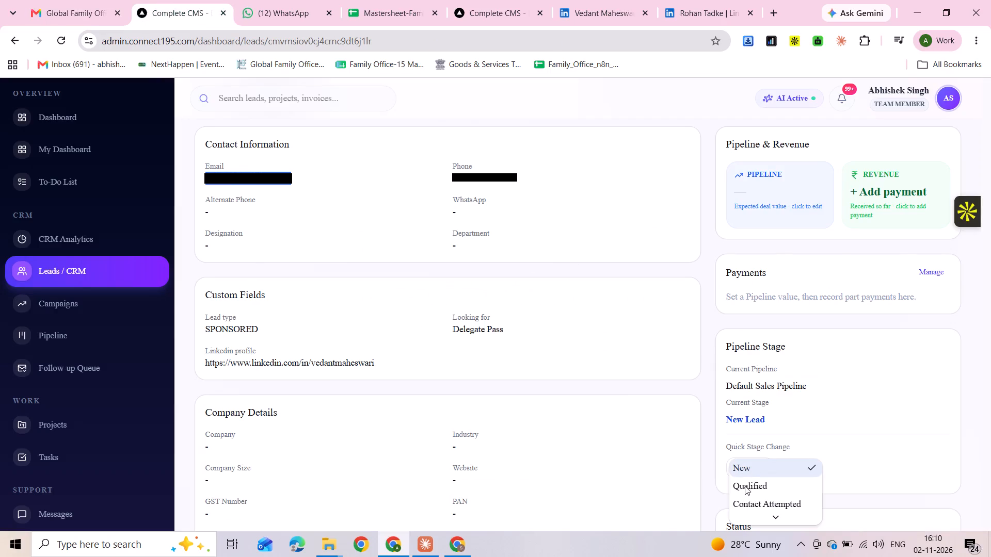
{"action": "scroll", "coordinate": [746, 489], "scroll_direction": "down", "scroll_amount": 1}
{"action": "left_click", "coordinate": [936, 411]}
{"action": "scroll", "coordinate": [936, 411], "scroll_direction": "down", "scroll_amount": 2}
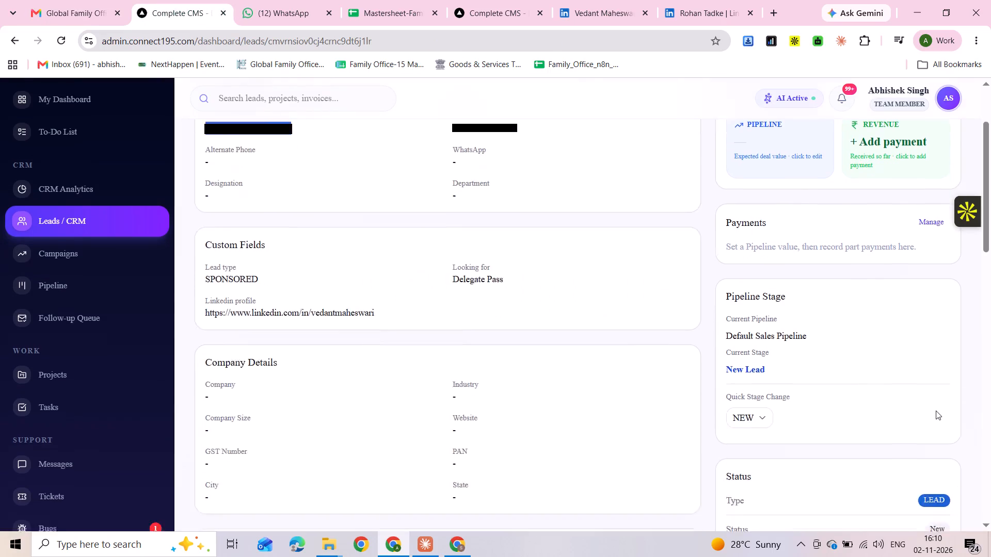
{"action": "left_click", "coordinate": [747, 340]}
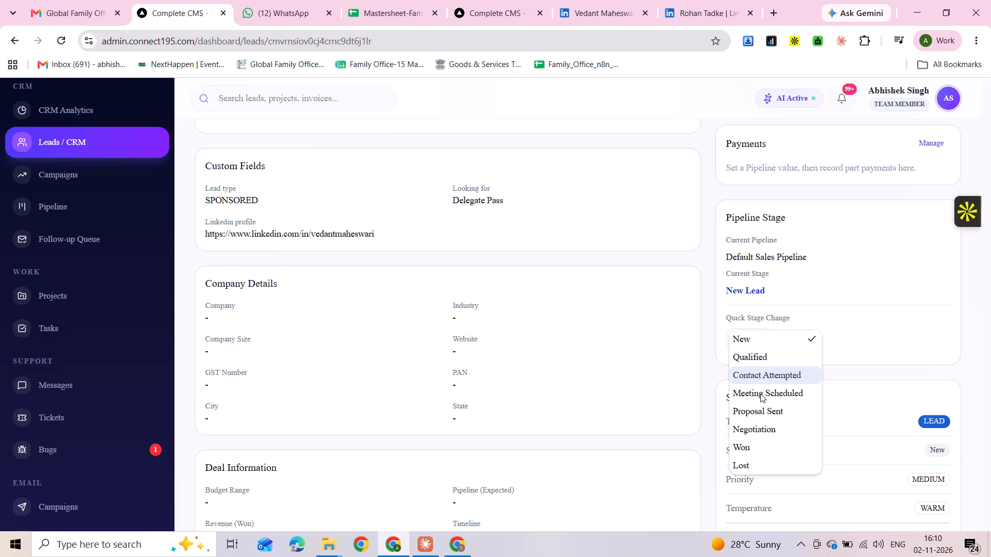
{"action": "left_click", "coordinate": [754, 416]}
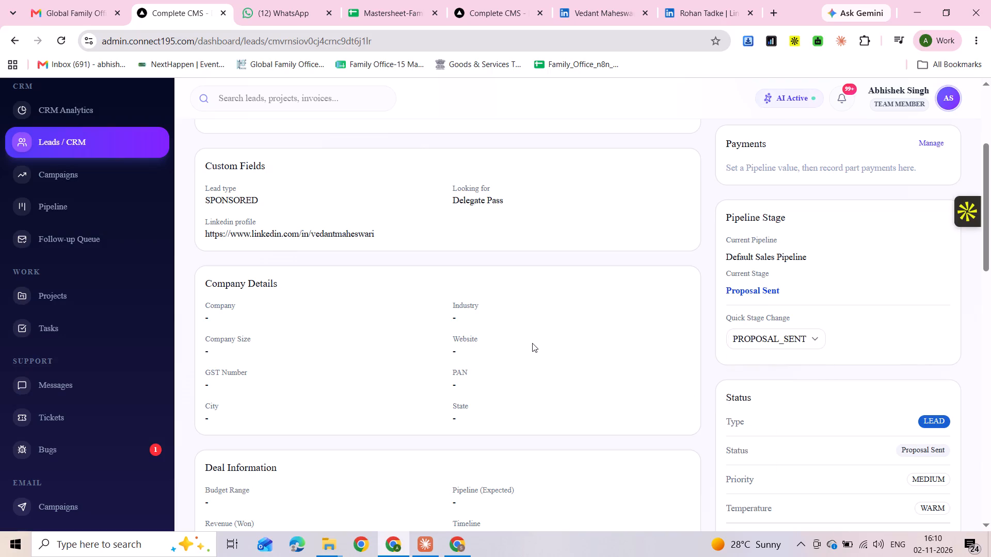
Leave Vedant's record for the filtered campaign leads and open Chandrakala's lead record.
{"action": "scroll", "coordinate": [415, 253], "scroll_direction": "up", "scroll_amount": 4}
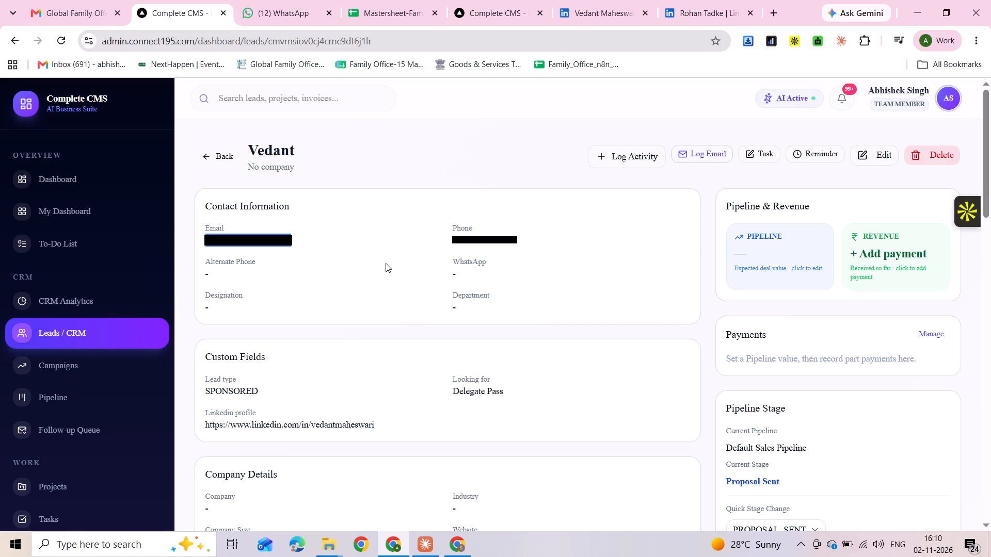
{"action": "double_click", "coordinate": [215, 152]}
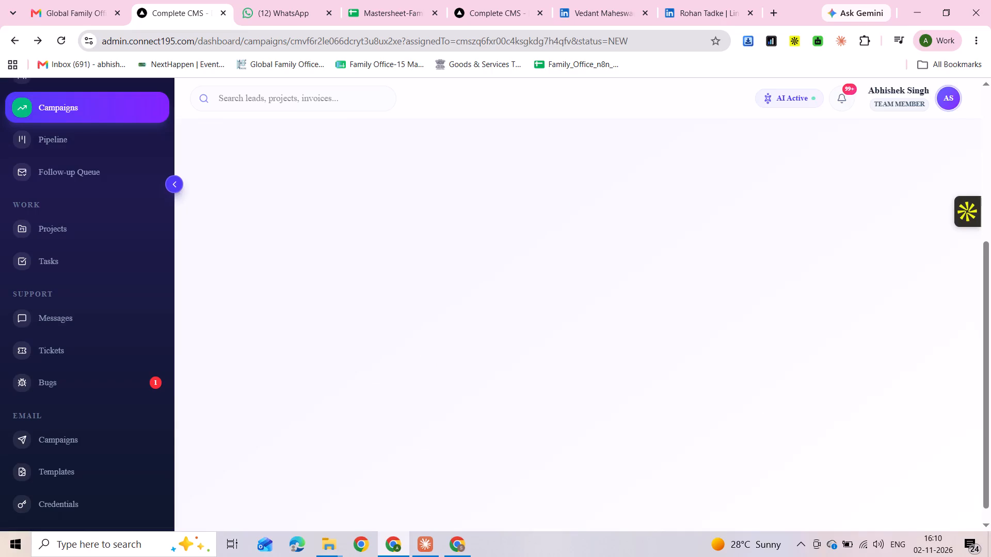
{"action": "left_click", "coordinate": [467, 114]}
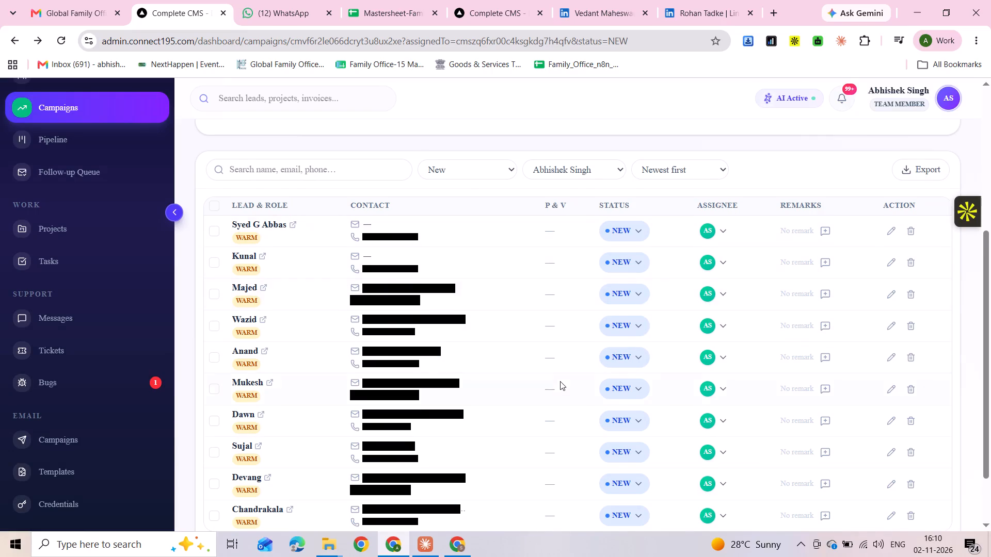
{"action": "scroll", "coordinate": [560, 381], "scroll_direction": "down", "scroll_amount": 3}
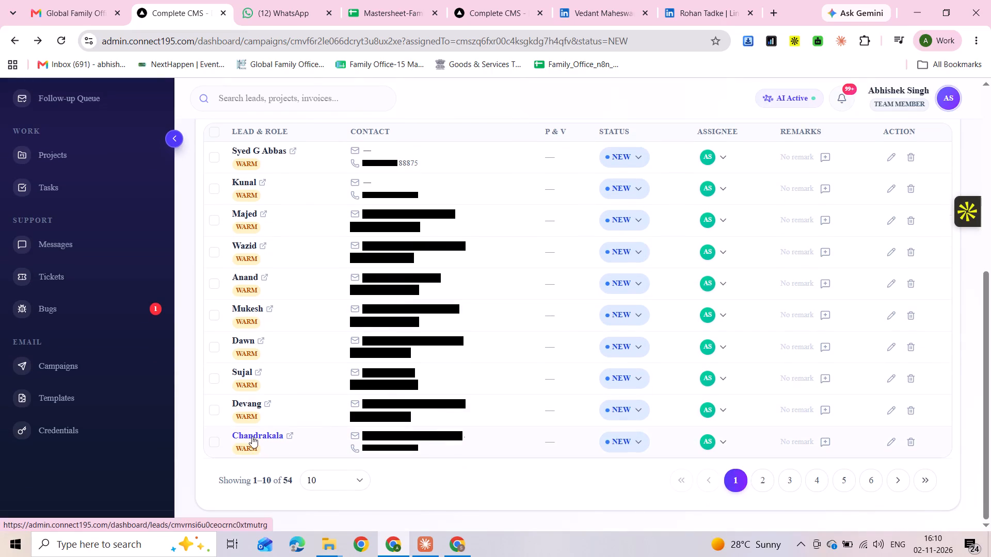
{"action": "left_click", "coordinate": [253, 436]}
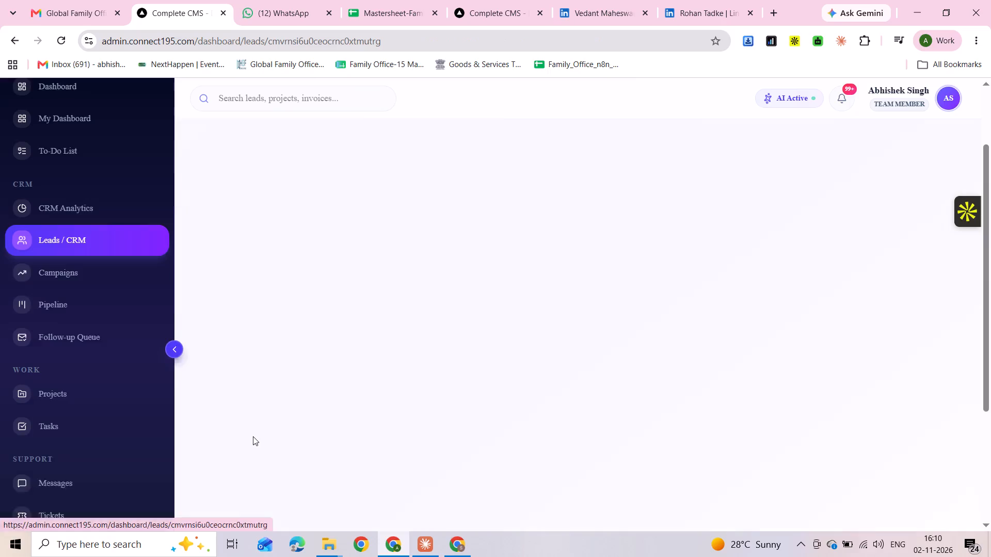
{"action": "left_click", "coordinate": [353, 171]}
{"action": "left_click_drag", "start_coordinate": [351, 171], "coordinate": [263, 184]}
{"action": "double_click", "coordinate": [324, 190]}
{"action": "left_click_drag", "start_coordinate": [337, 184], "coordinate": [217, 188]}
{"action": "double_click", "coordinate": [217, 188]}
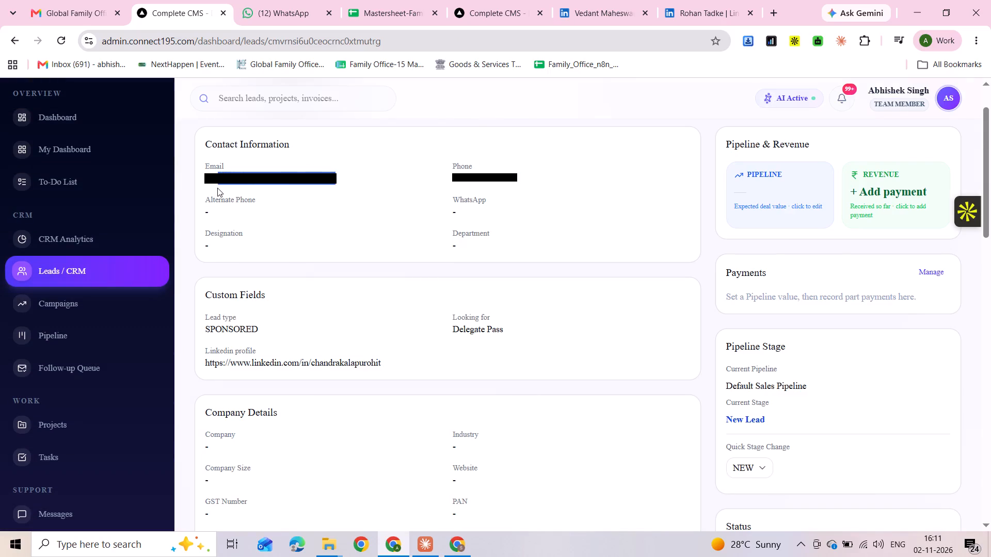
{"action": "left_click", "coordinate": [211, 188]}
{"action": "left_click_drag", "start_coordinate": [235, 190], "coordinate": [247, 191]}
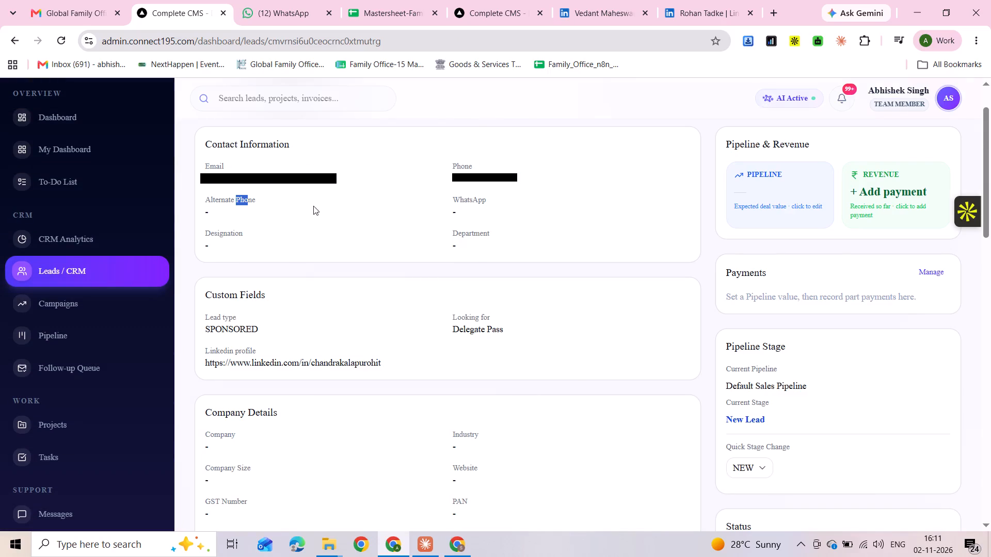
{"action": "left_click", "coordinate": [342, 181]}
{"action": "left_click_drag", "start_coordinate": [342, 181], "coordinate": [197, 196]}
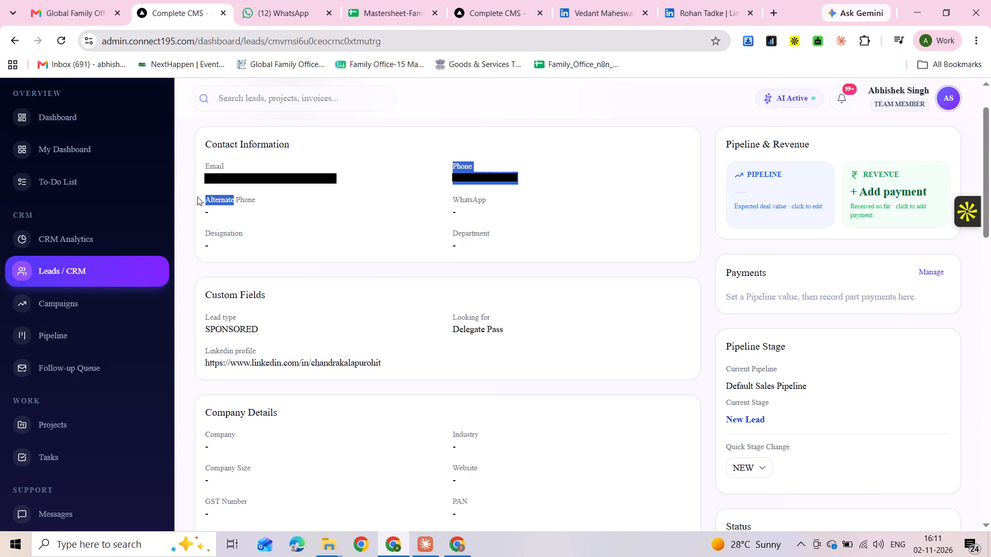
{"action": "left_click_drag", "start_coordinate": [197, 196], "coordinate": [194, 184]}
{"action": "right_click", "coordinate": [287, 167]}
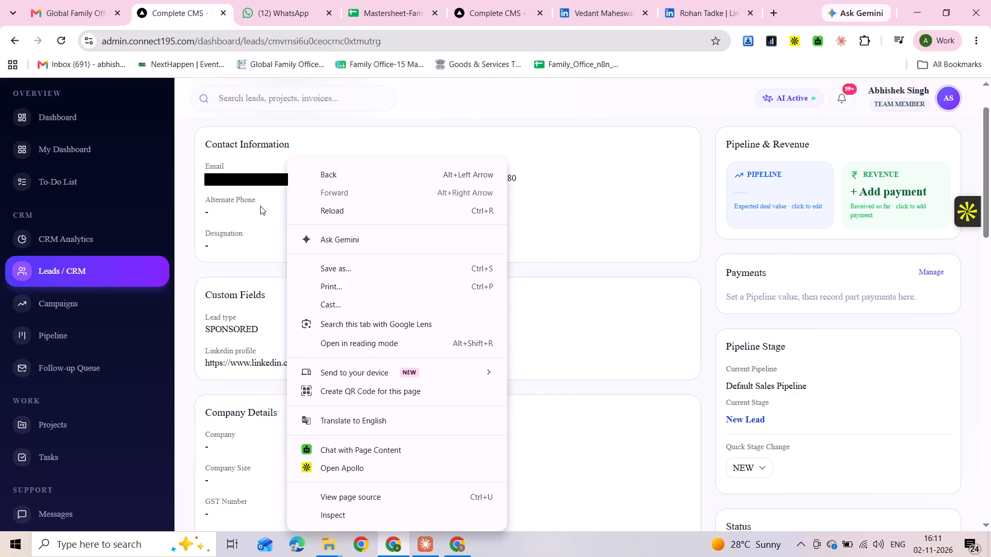